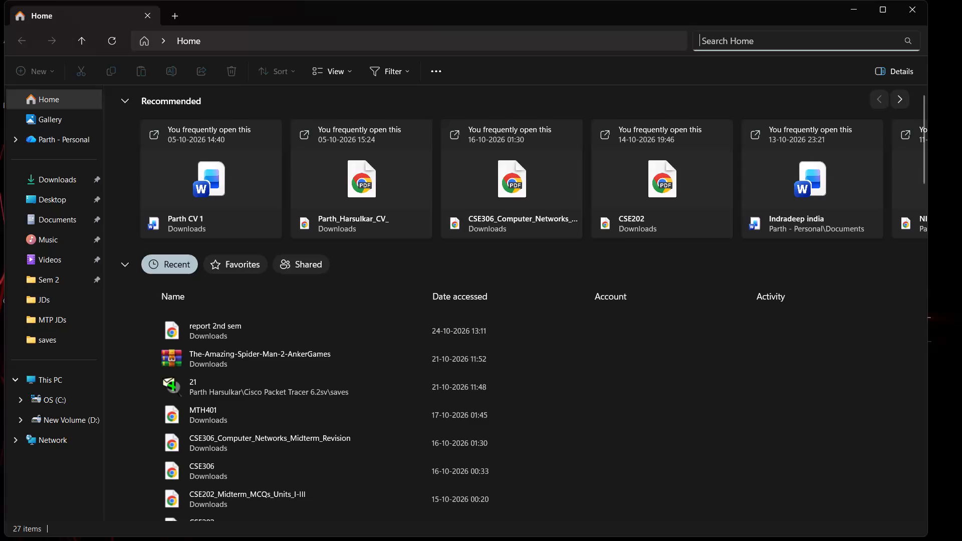
Search the files for "sugar" and open the NE Bhairavnath quotation in Word.
key(s)
text(ugar)
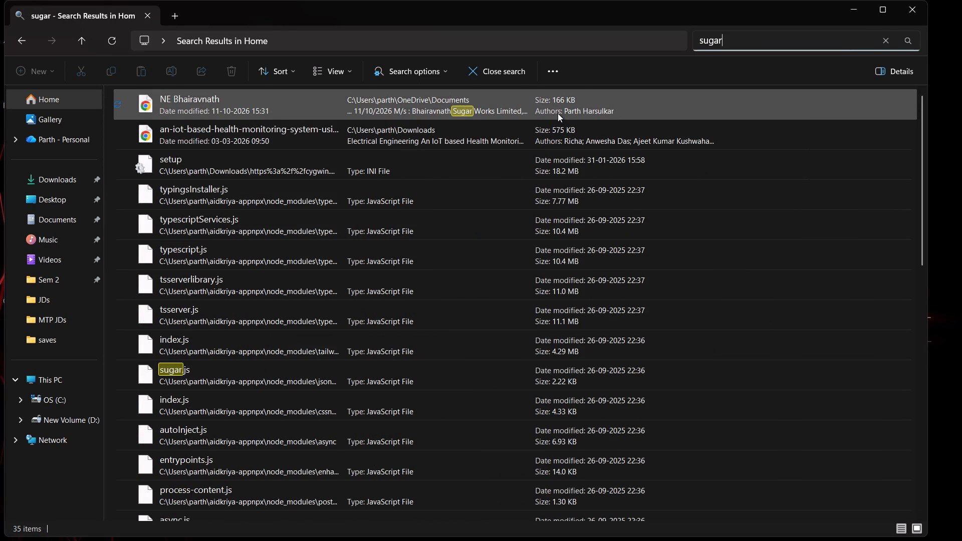
click(485, 102)
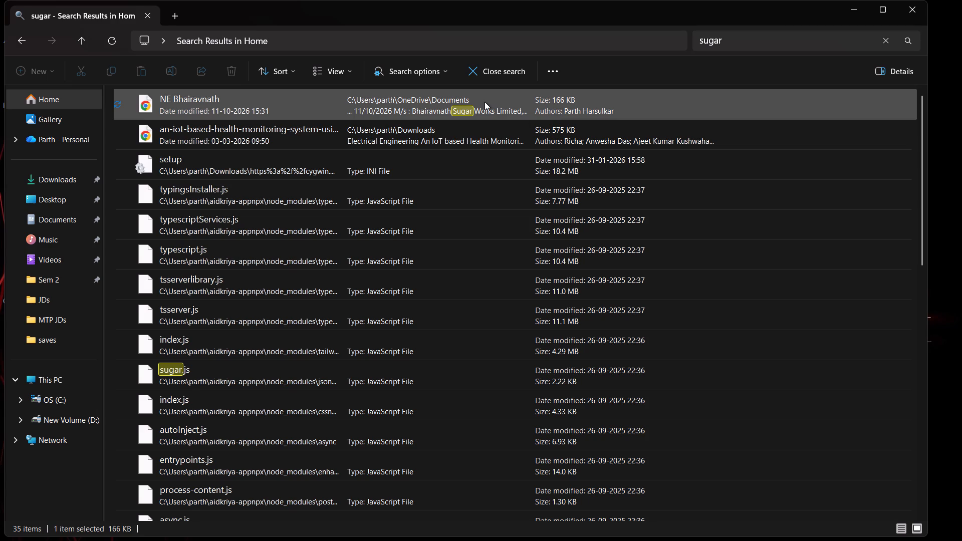
right_click(485, 102)
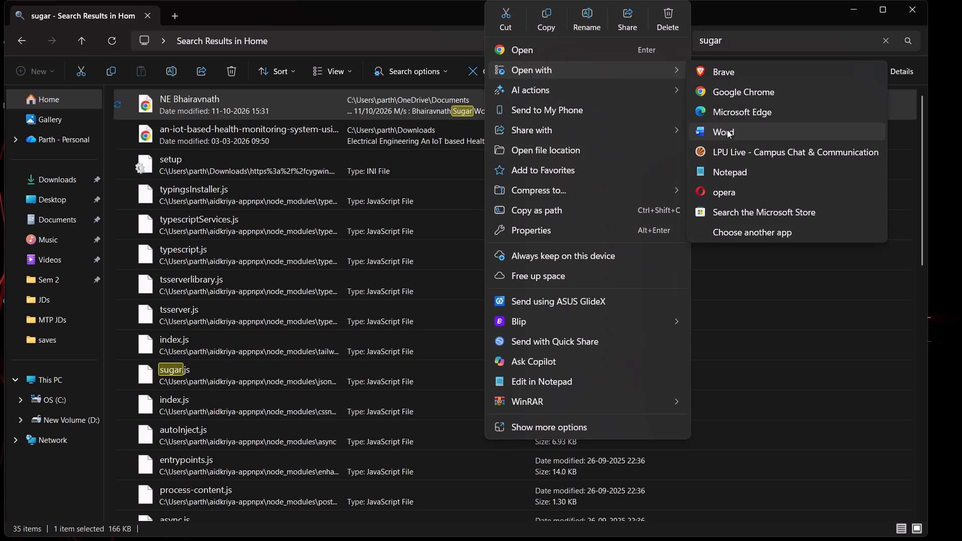
click(727, 130)
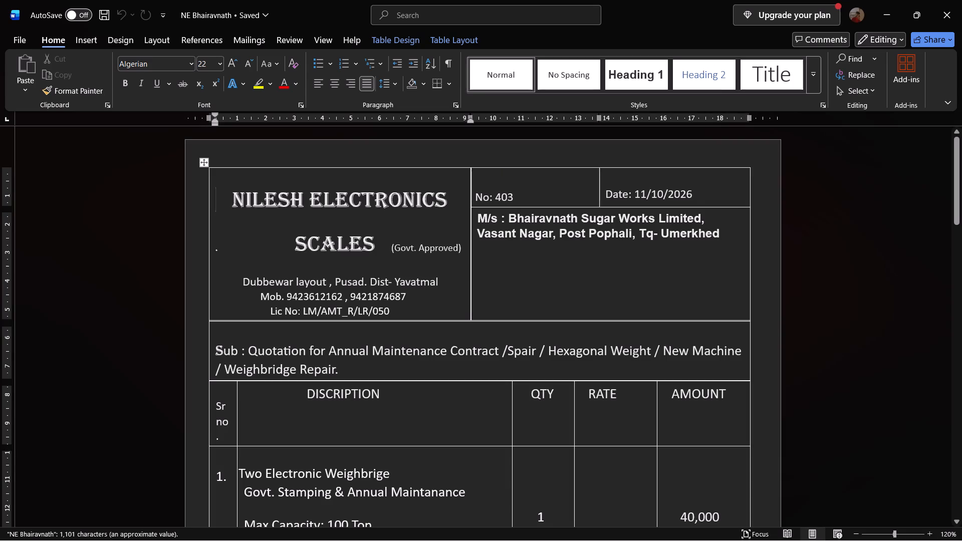
Review the quotation's header and item table, and place the cursor in the customer's M/s address cell.
scroll(513, 305, down, 2)
scroll(513, 305, up, 1)
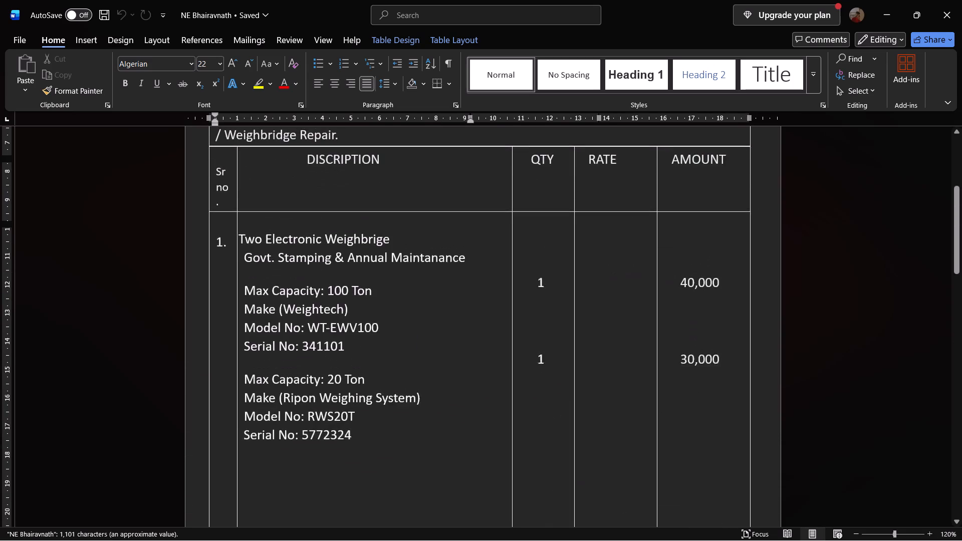
scroll(513, 305, up, 1)
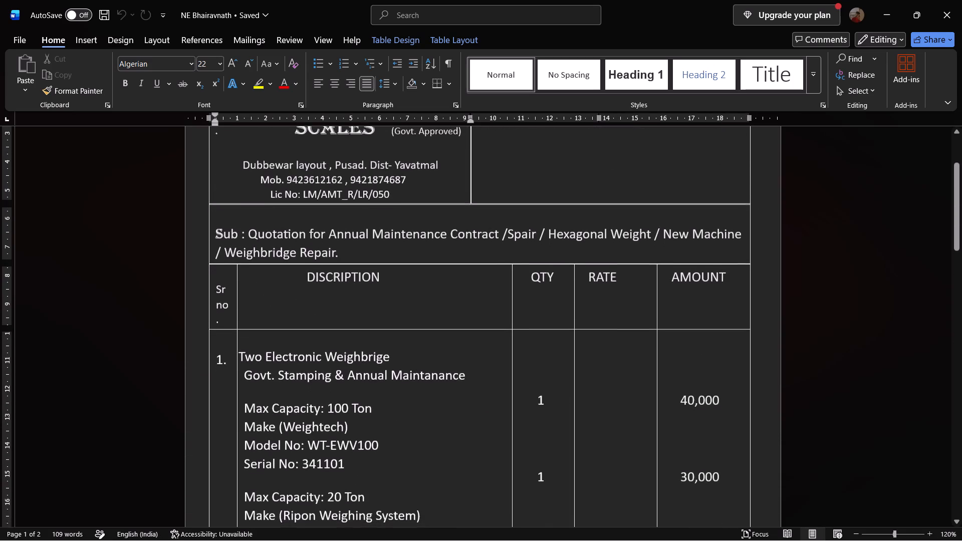
scroll(513, 305, up, 1)
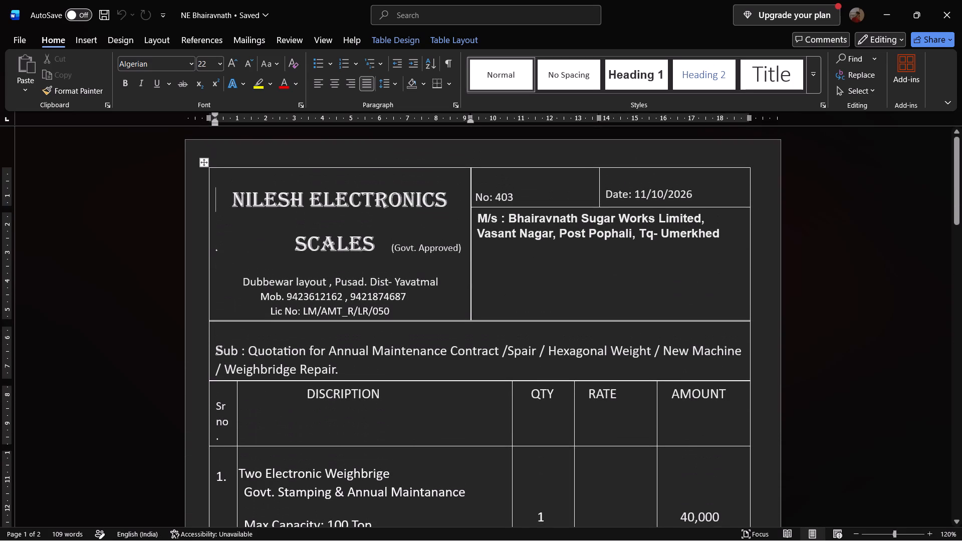
scroll(513, 305, up, 1)
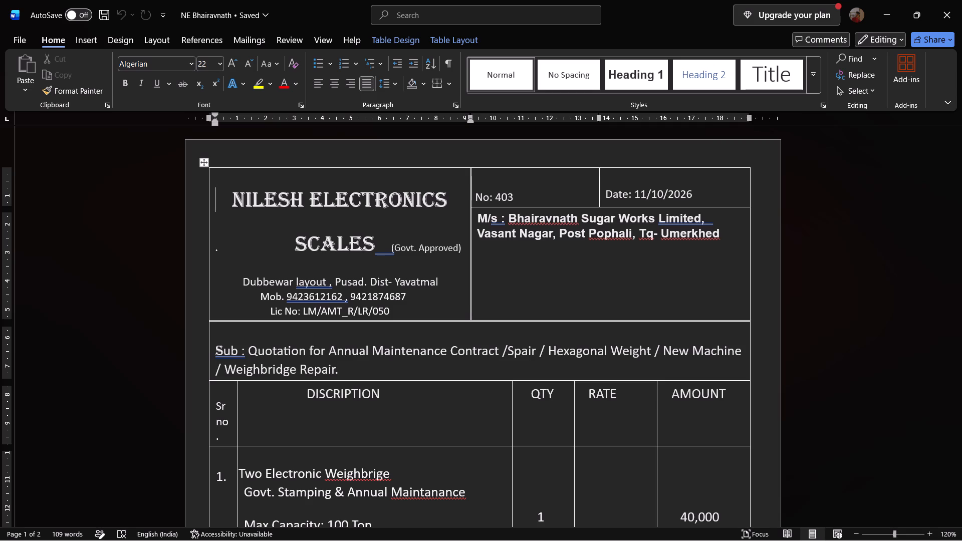
click(513, 305)
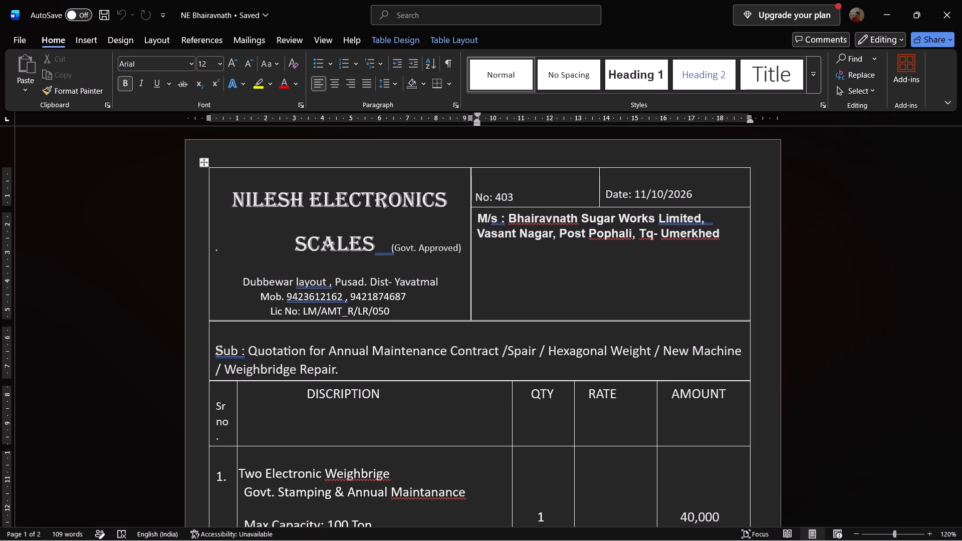
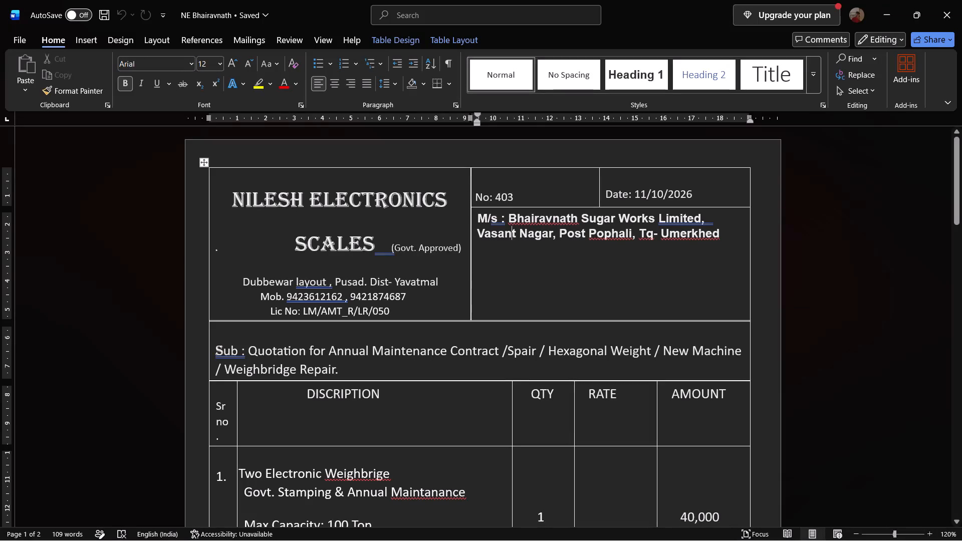
Insert "Executive Director," as its own line directly after "M/s :" in the customer cell.
click(507, 220)
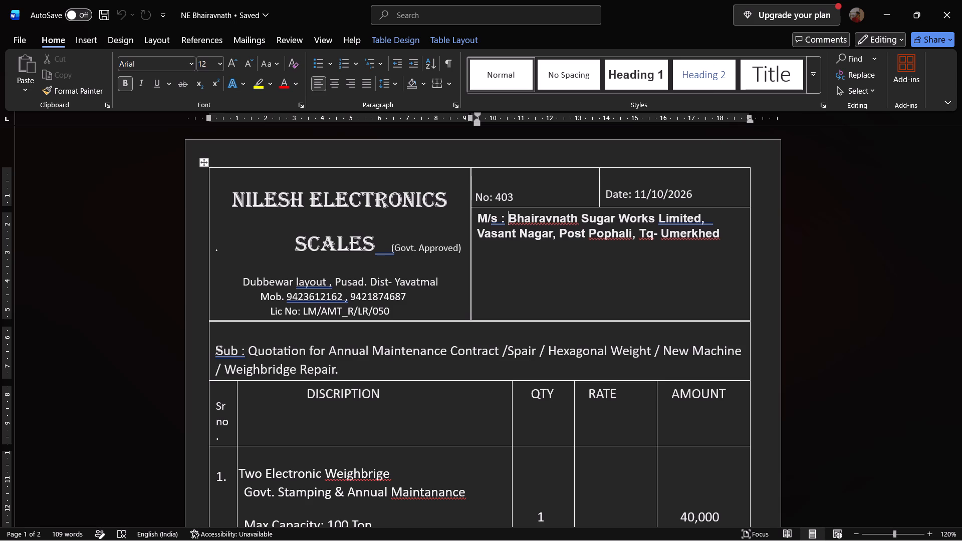
key(shift+e)
text(xec)
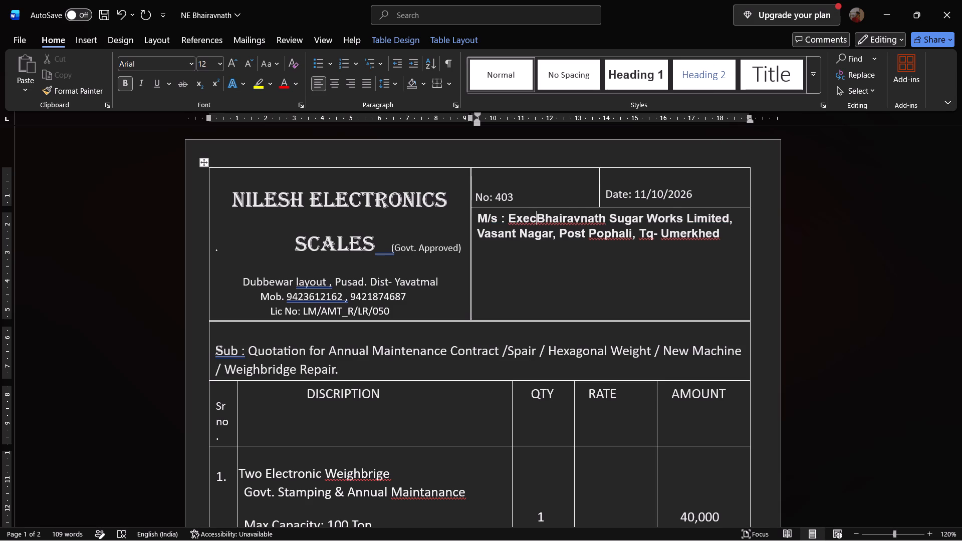
text(uyive)
key(space)
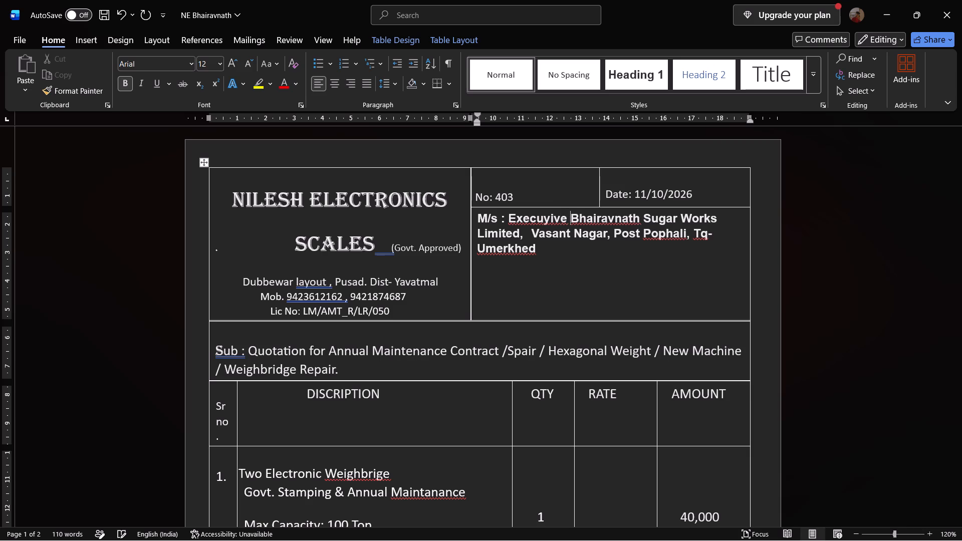
key(BackSpace)
key(BackSpace)
key(BackSpace)
key(BackSpace)
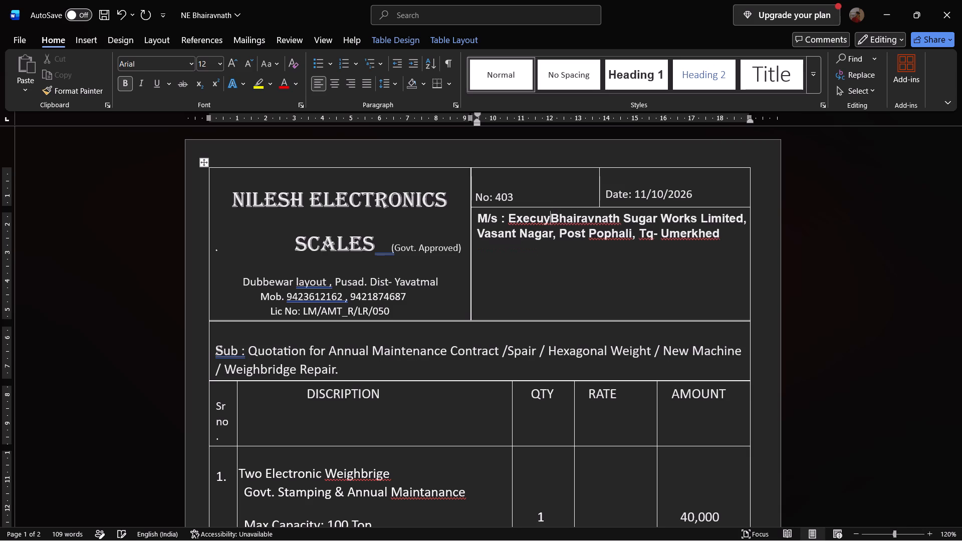
key(BackSpace)
text(tive)
key(space)
text(Director)
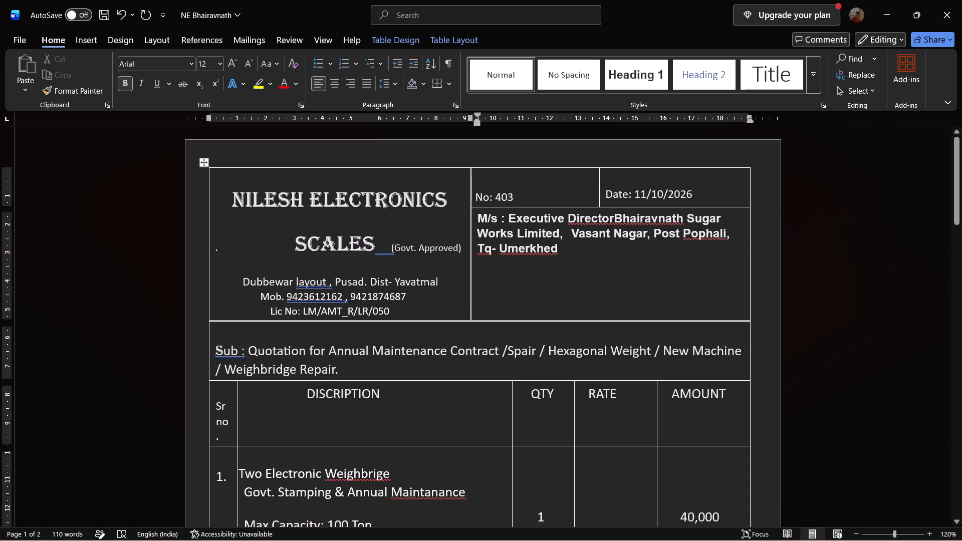
key(Return)
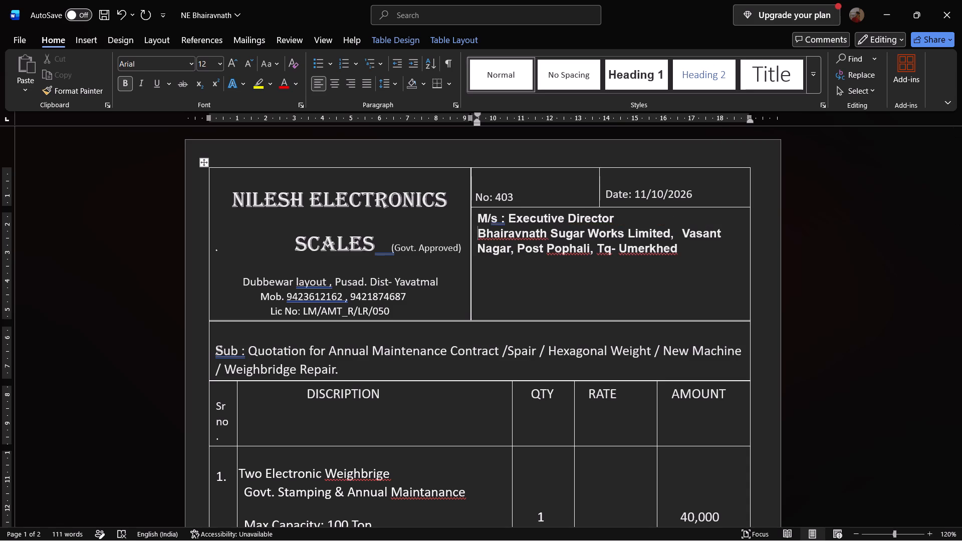
key(BackSpace)
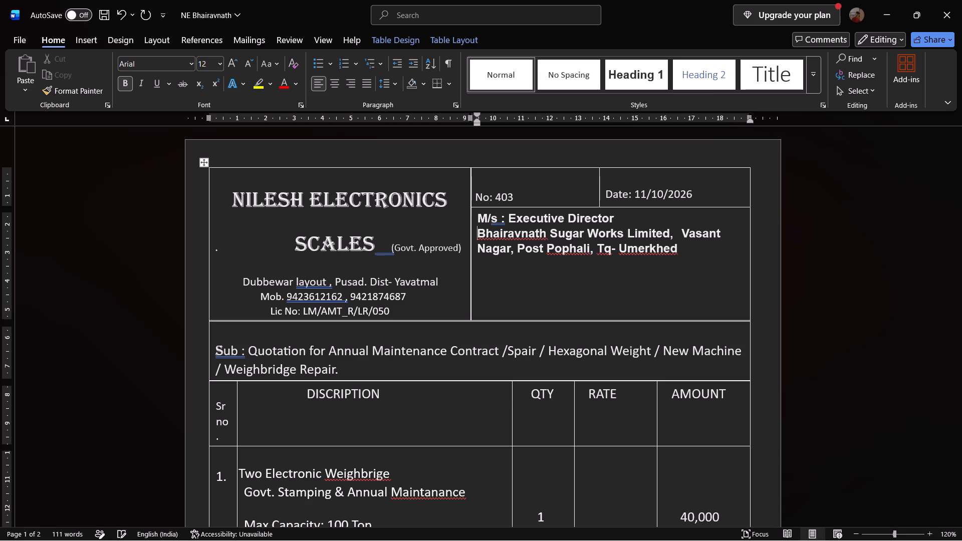
key(BackSpace)
key(BackSpace)
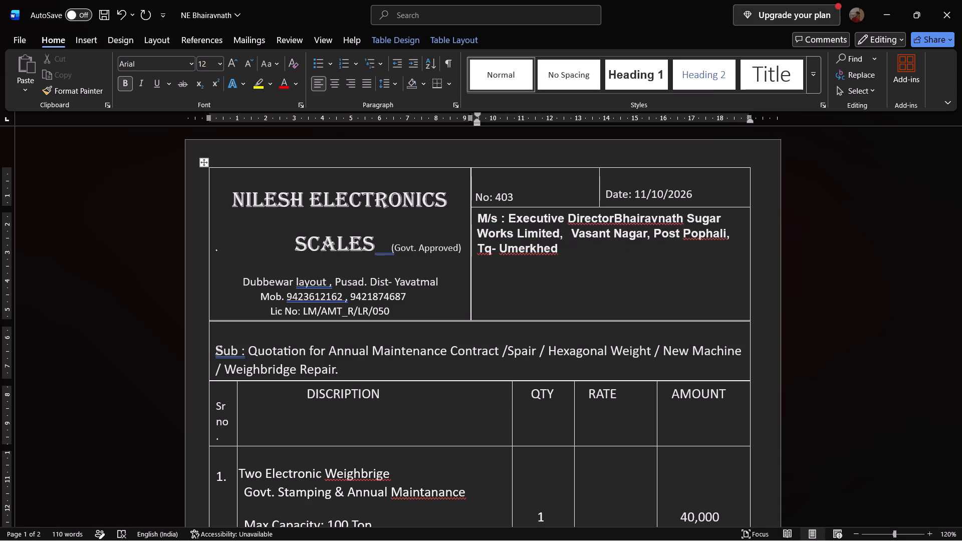
key(comma)
key(Return)
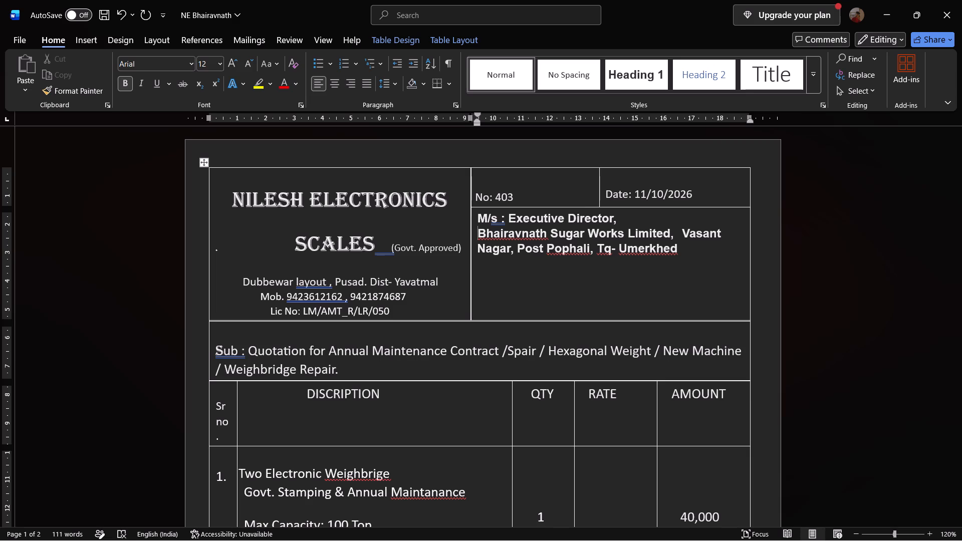
Add the line "Vasant Cooperative Sugar Factory, Pusad." below "Executive Director," and move the old customer text onto the following line.
text(Vassa)
key(BackSpace)
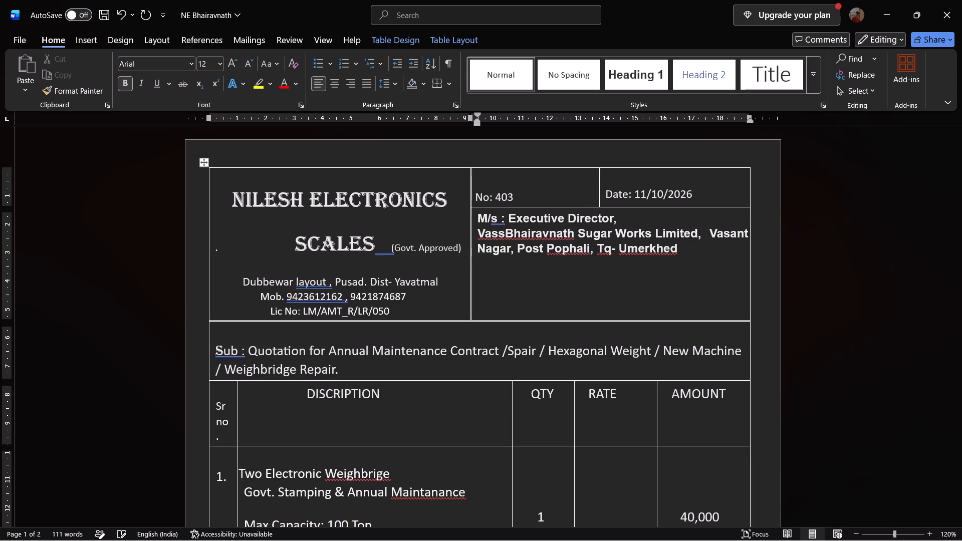
key(BackSpace)
text(ant)
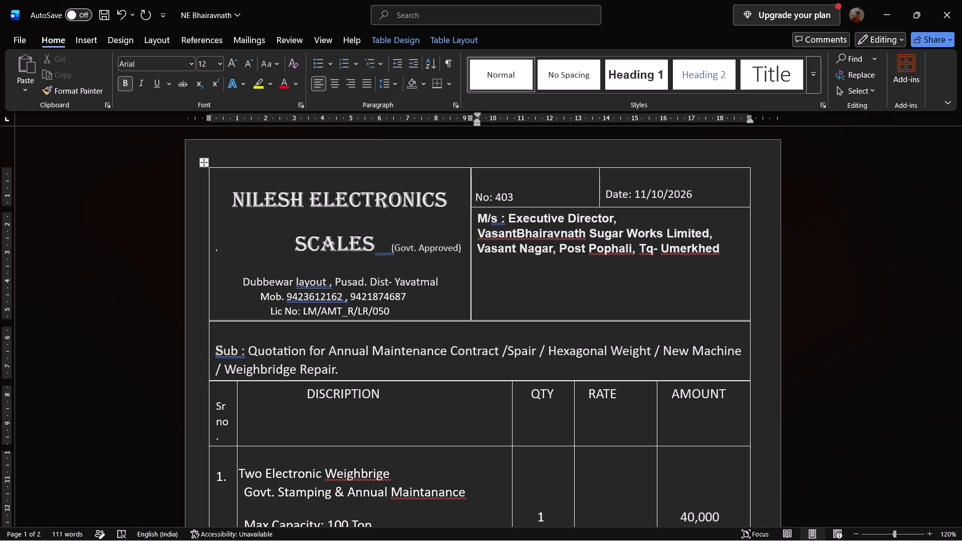
key(space)
key(shift+c)
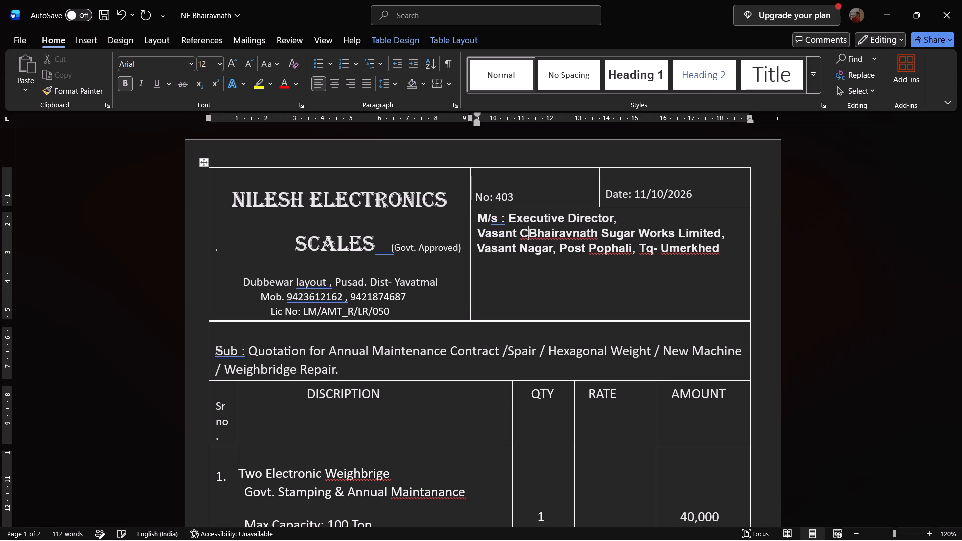
text(oop)
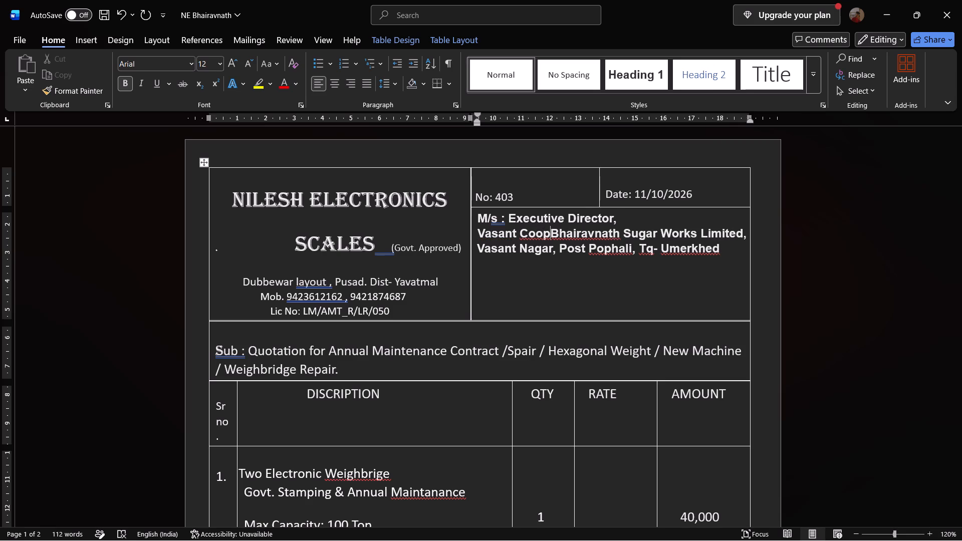
text(erative)
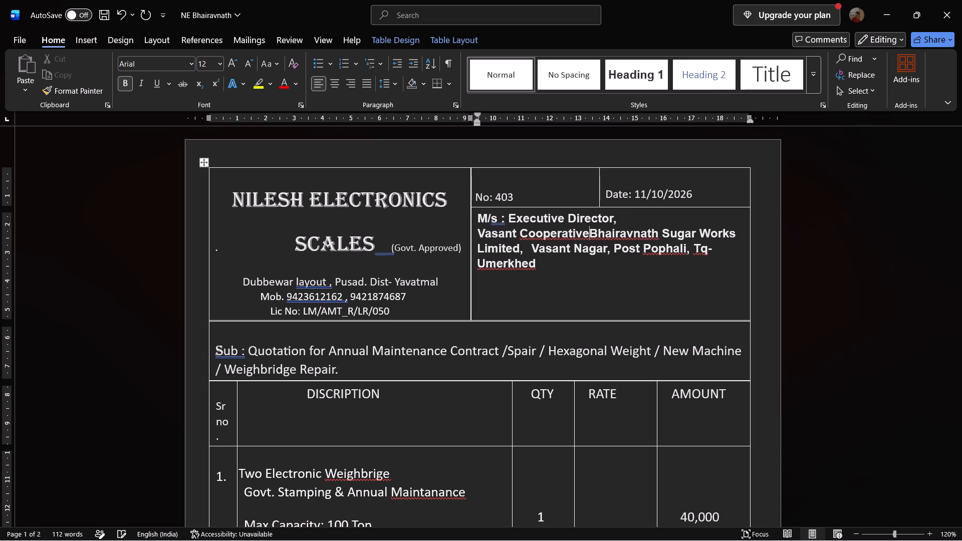
key(space)
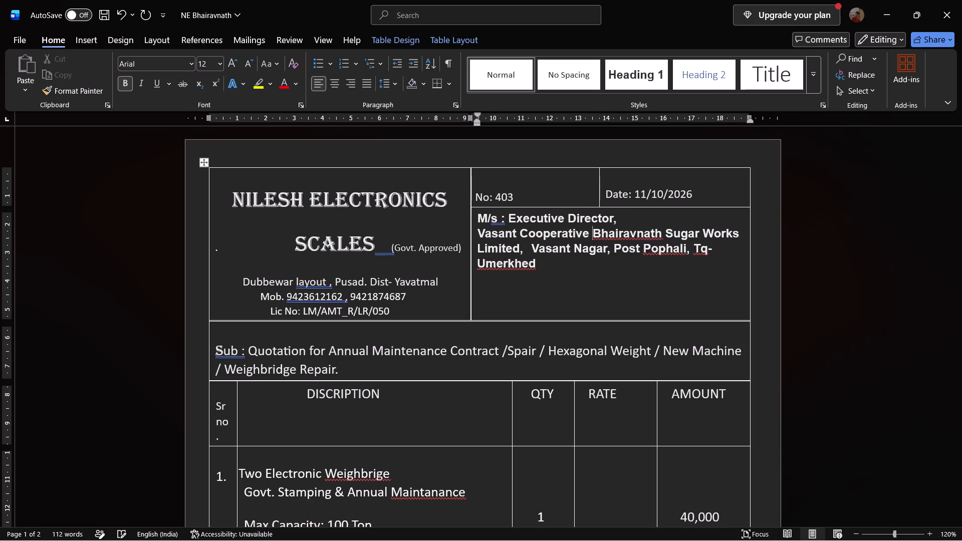
text(Sugar)
key(space)
text(Factor)
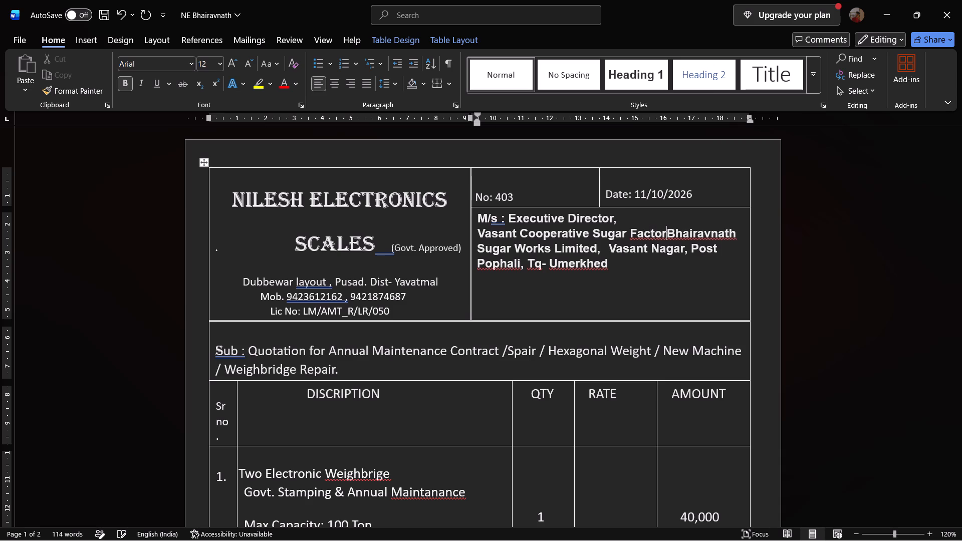
key(u)
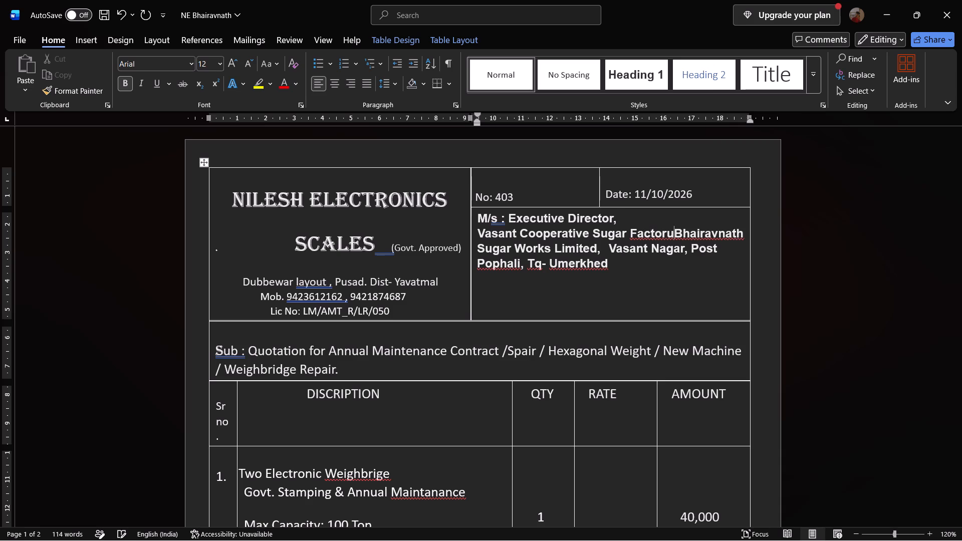
key(BackSpace)
key(y)
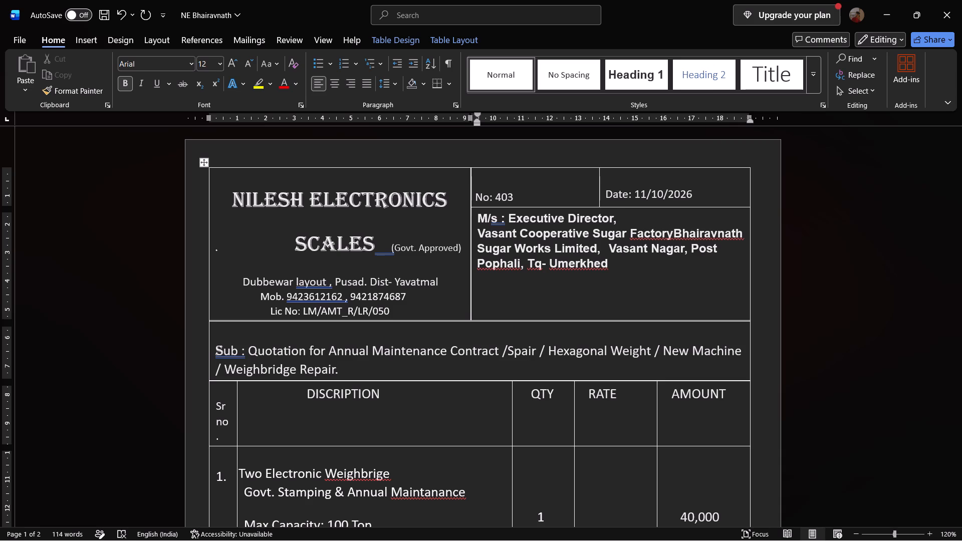
text(,)
key(space)
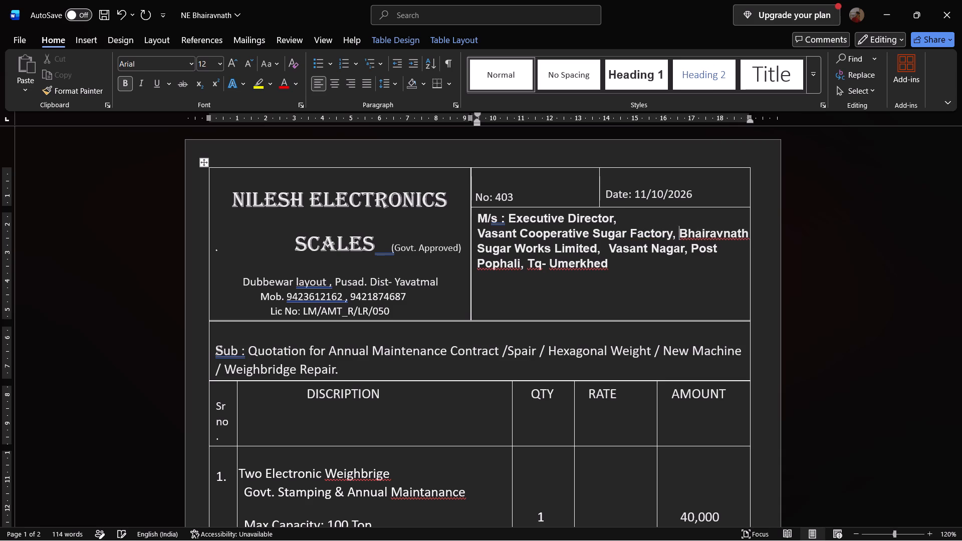
text(Pusad)
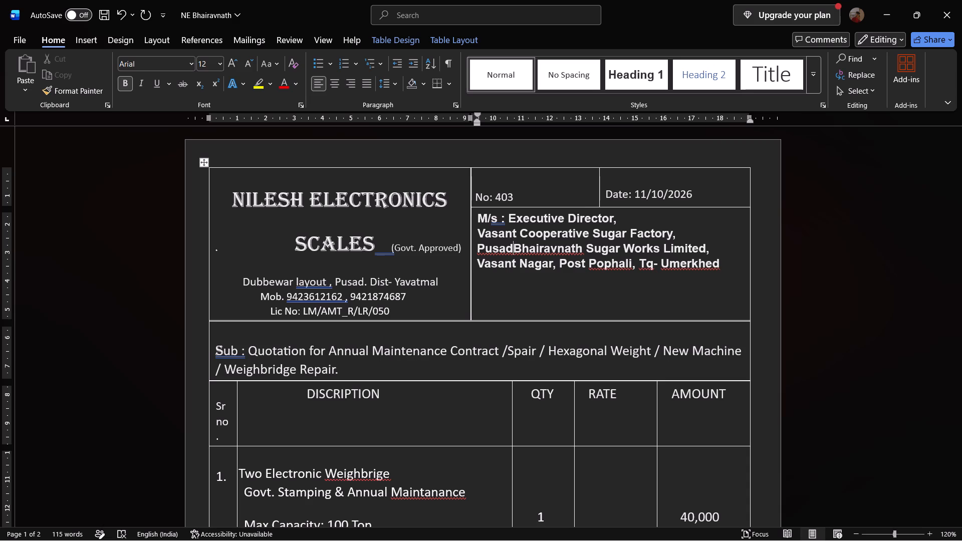
key(period)
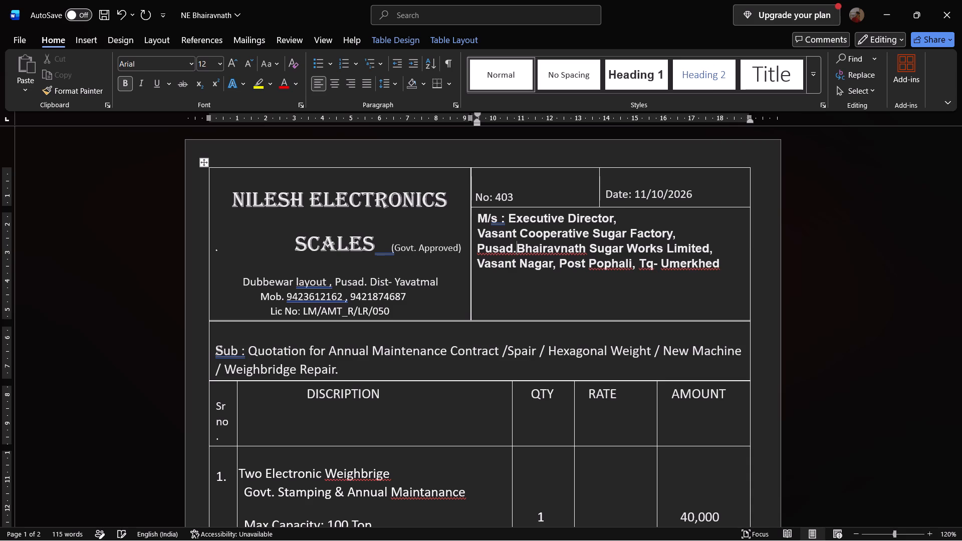
key(Return)
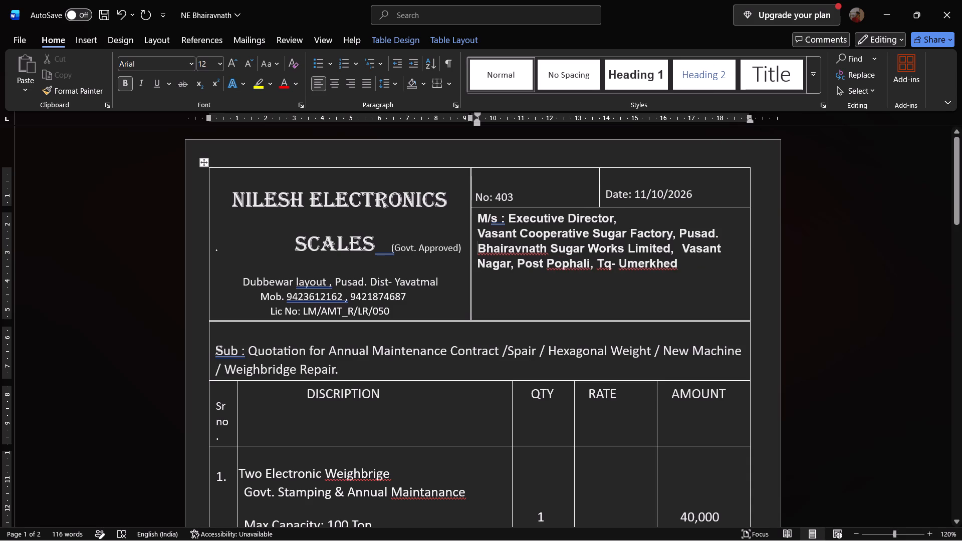
Remove the old customer text below the new lines, starting with the address that follows "Bhairavnath Sugar Works Limited".
drag(680, 247, 682, 255)
drag(682, 255, 684, 268)
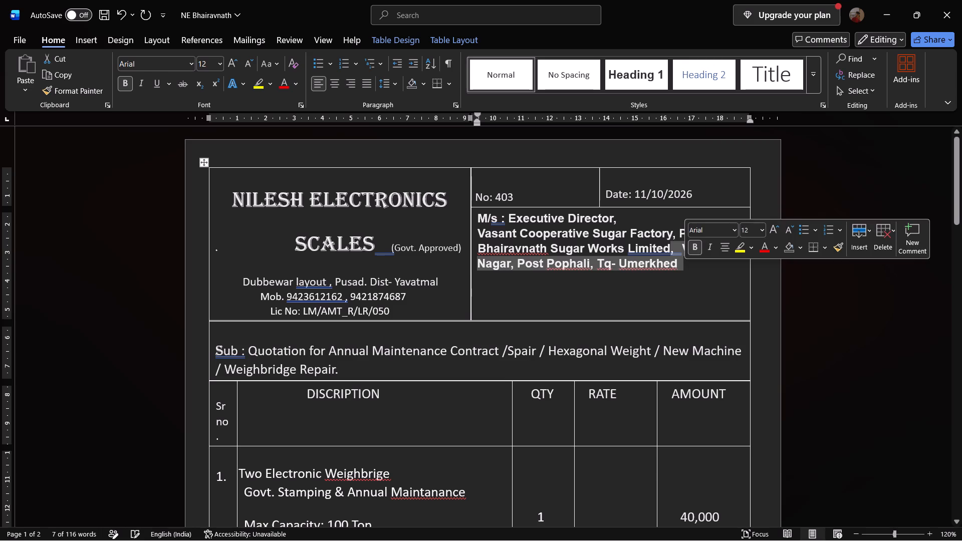
key(BackSpace)
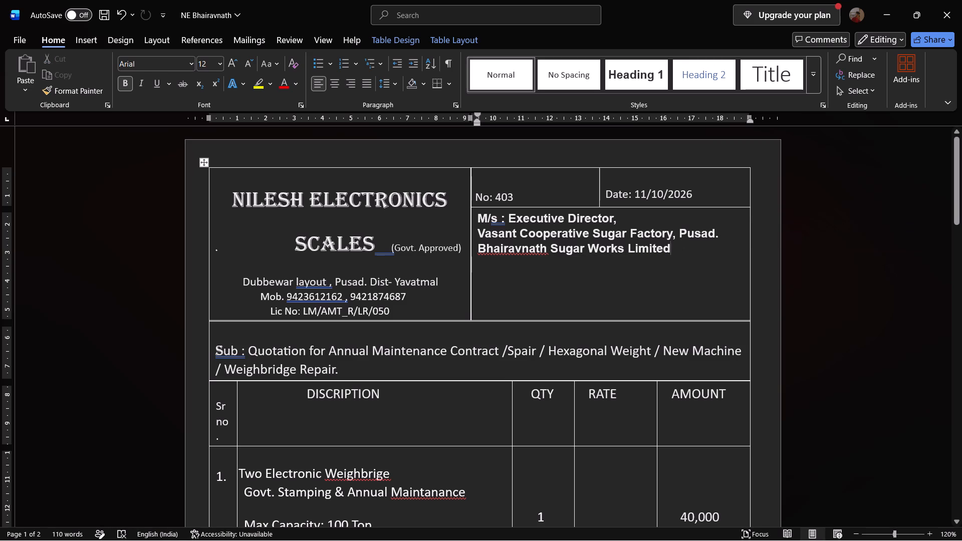
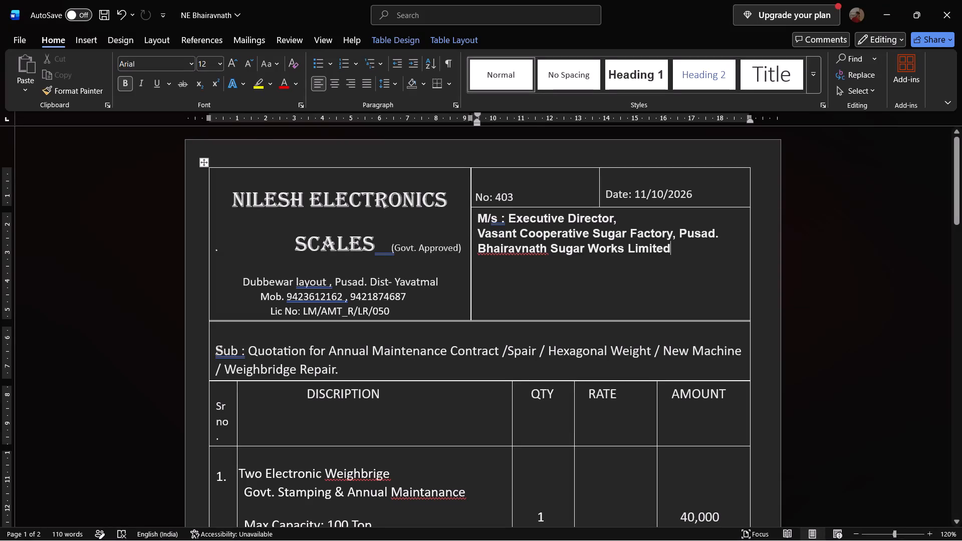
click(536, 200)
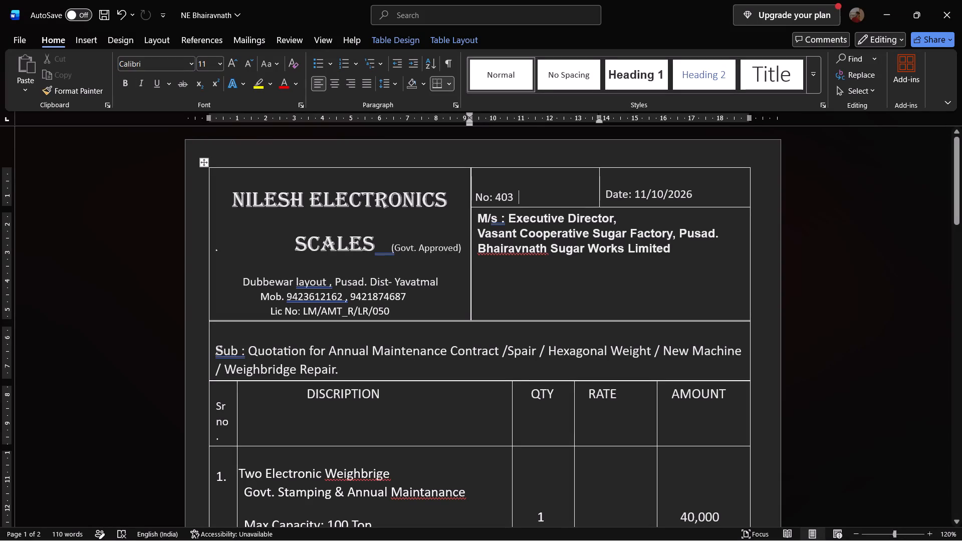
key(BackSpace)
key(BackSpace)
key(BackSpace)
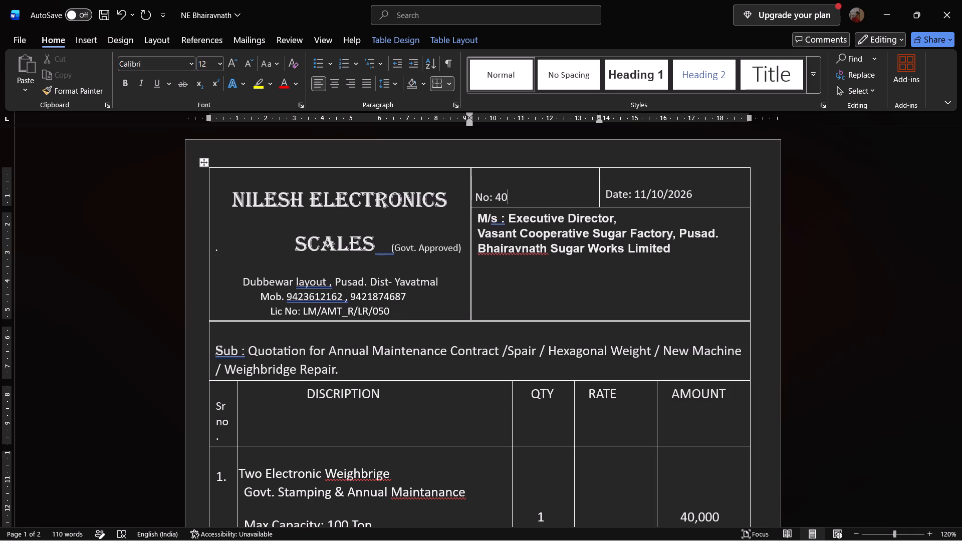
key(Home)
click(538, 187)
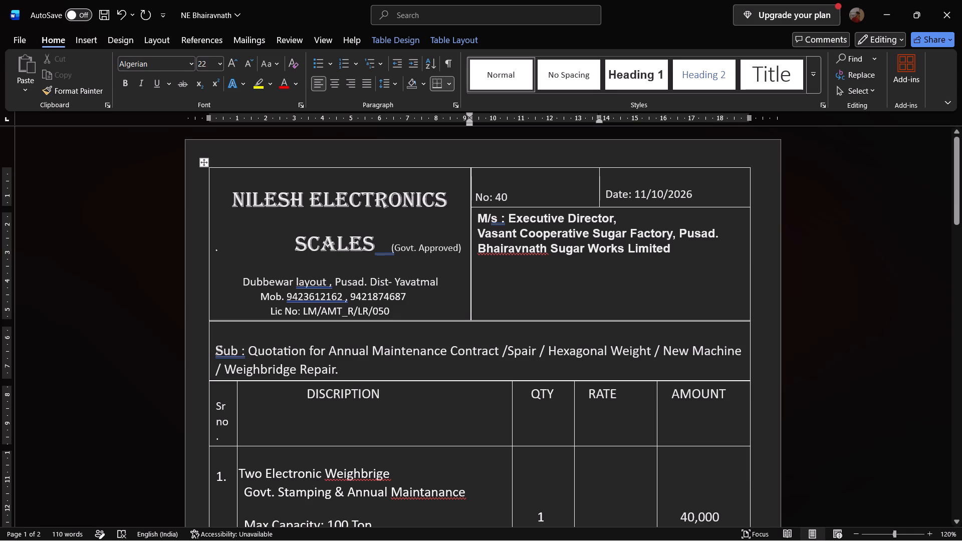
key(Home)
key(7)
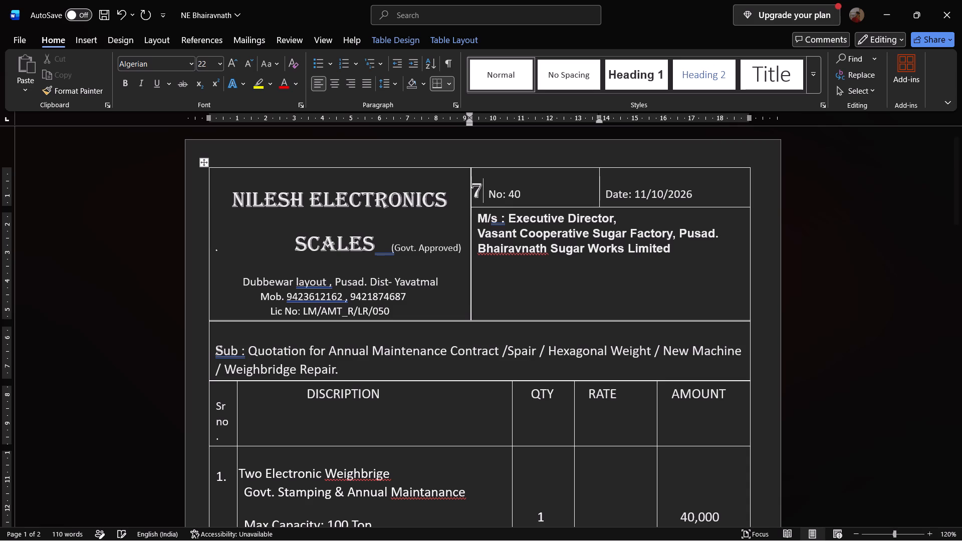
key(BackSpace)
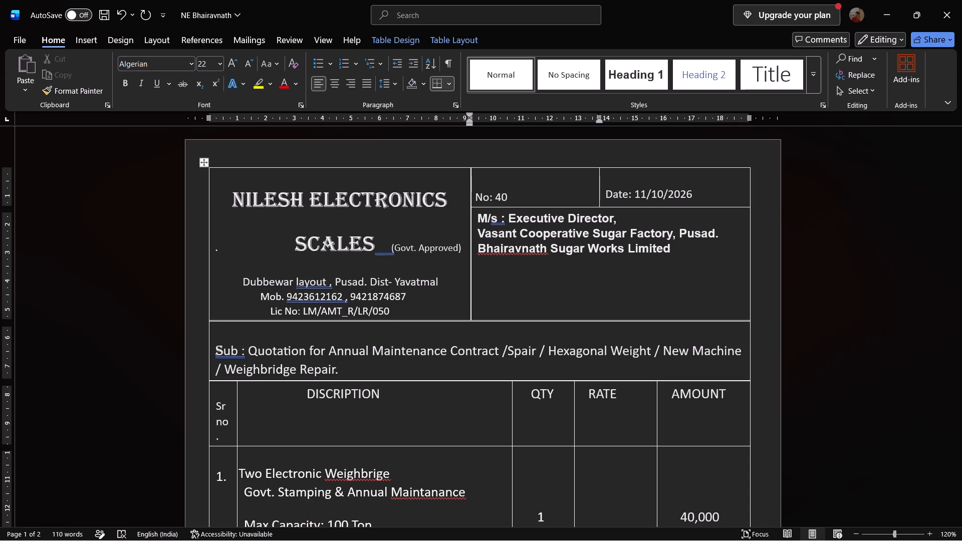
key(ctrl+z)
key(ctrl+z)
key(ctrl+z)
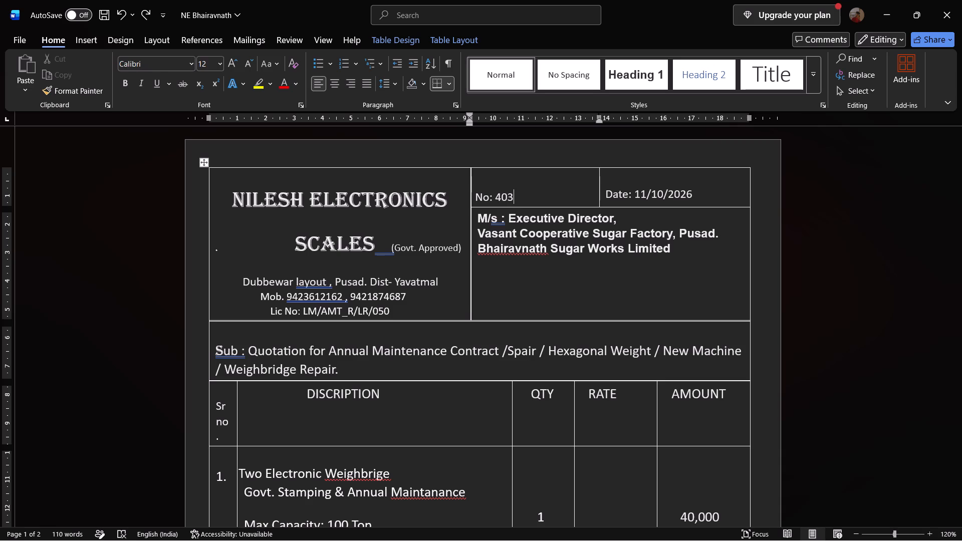
Set the quotation number to 407.
key(BackSpace)
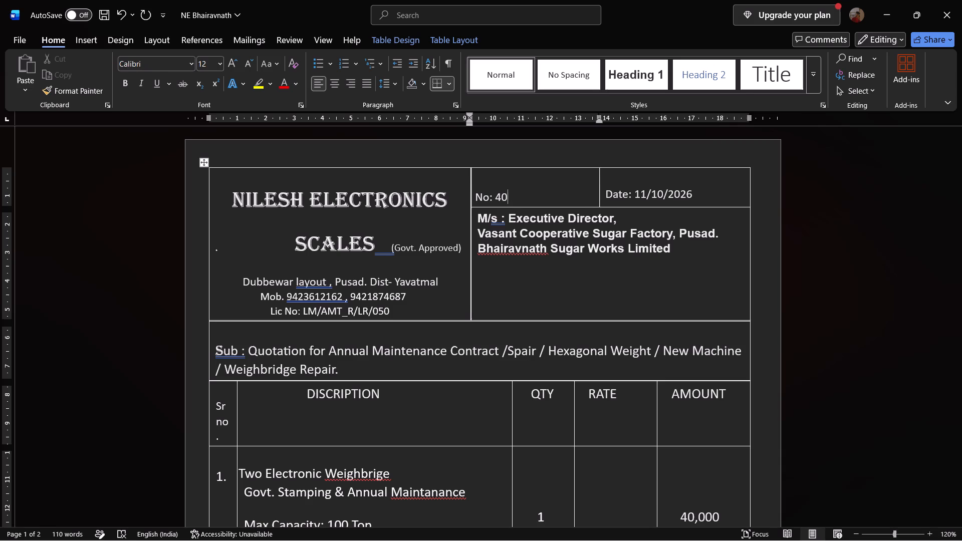
key(7)
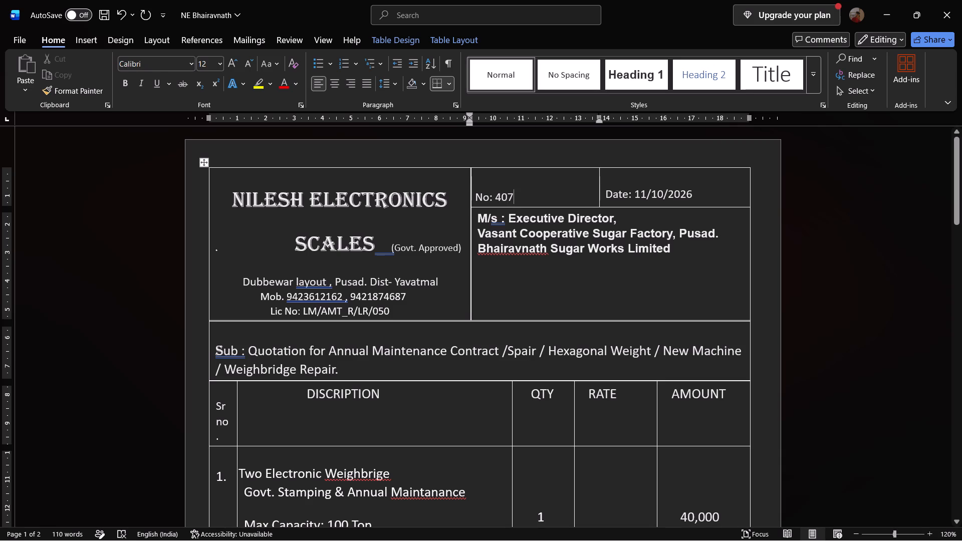
Set the quotation date to 03/11/2026.
click(645, 192)
key(BackSpace)
key(BackSpace)
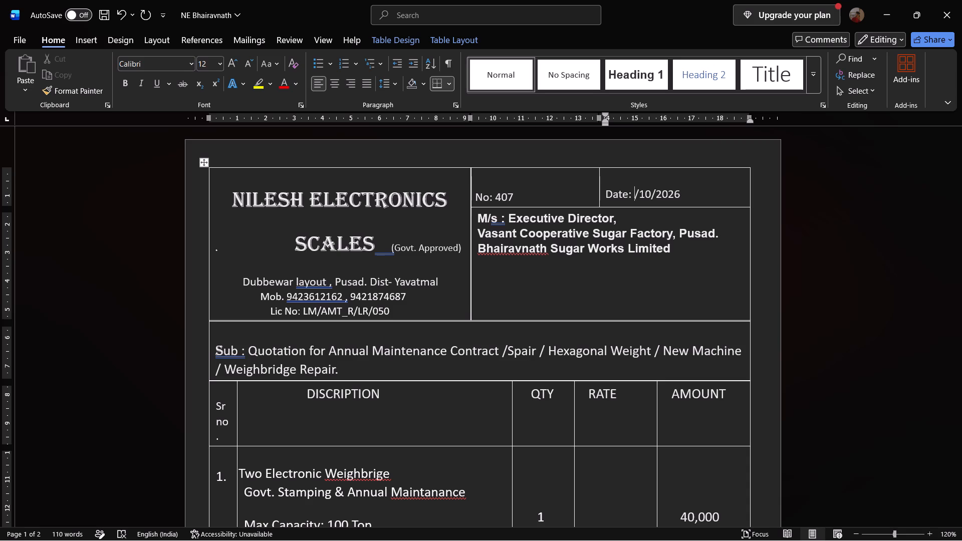
key(0)
key(3)
key(Right)
key(Right)
key(Right)
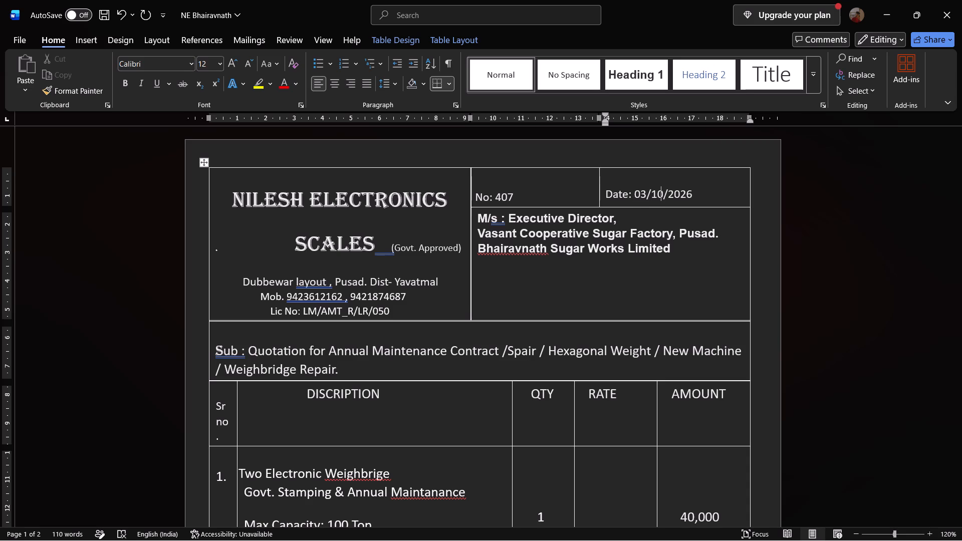
key(BackSpace)
key(1)
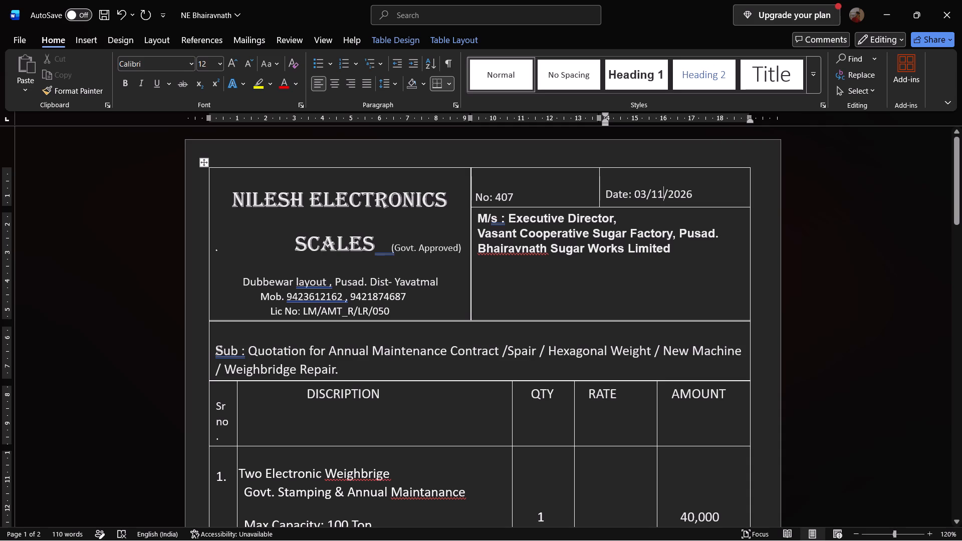
Raise the item table's bottom border slightly so the "FOR NILESH ELECTRONIC" line fits on the first page.
scroll(541, 300, down, 1)
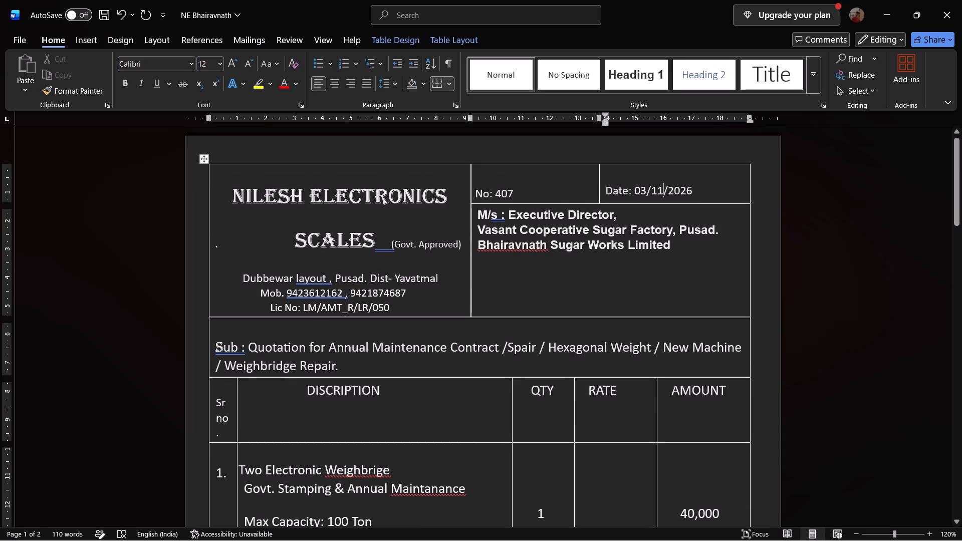
scroll(541, 300, down, 1)
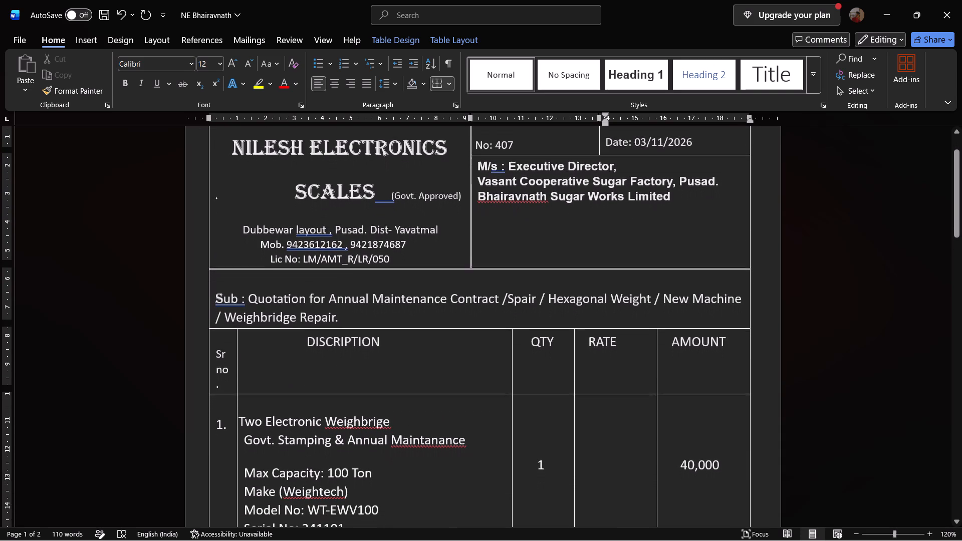
scroll(541, 300, down, 2)
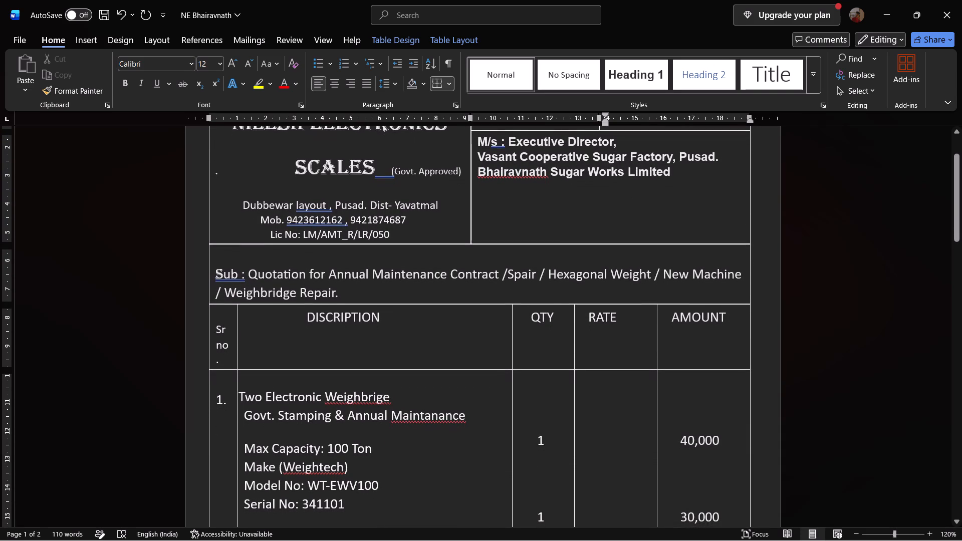
scroll(541, 300, down, 1)
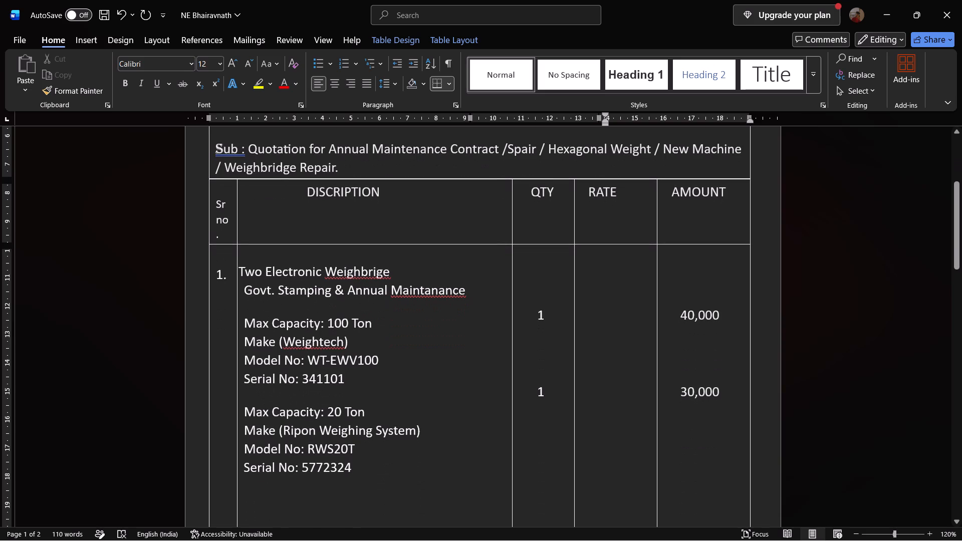
scroll(541, 300, down, 2)
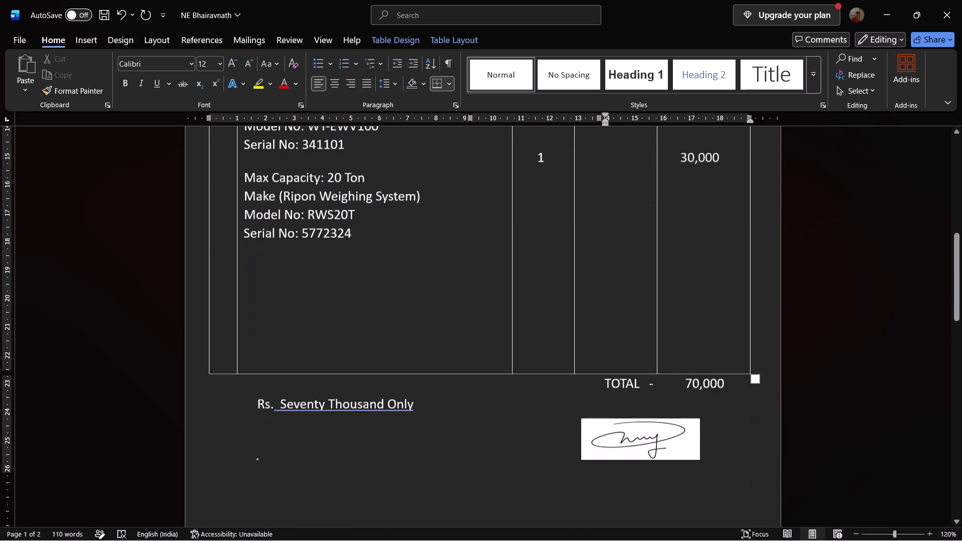
scroll(541, 300, up, 1)
scroll(541, 300, down, 1)
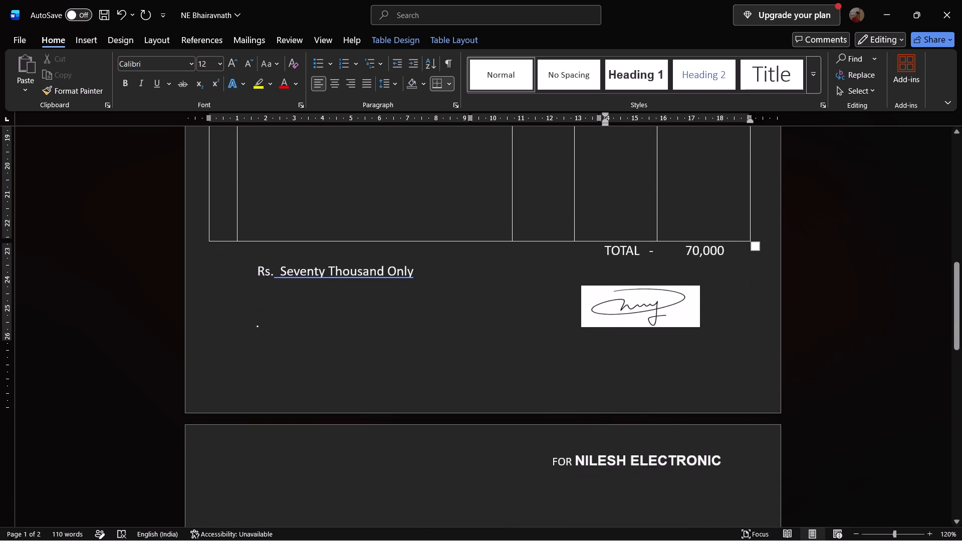
scroll(541, 300, down, 1)
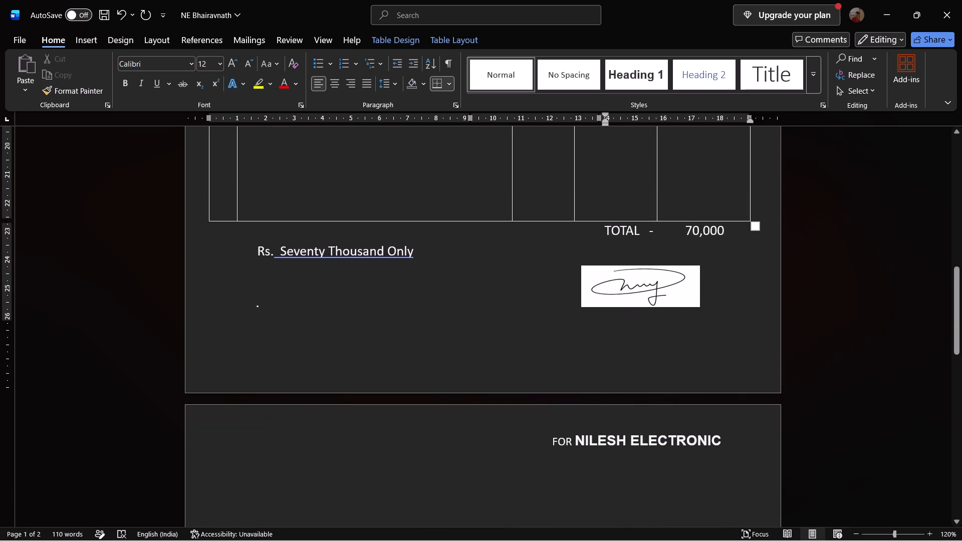
drag(600, 220, 608, 215)
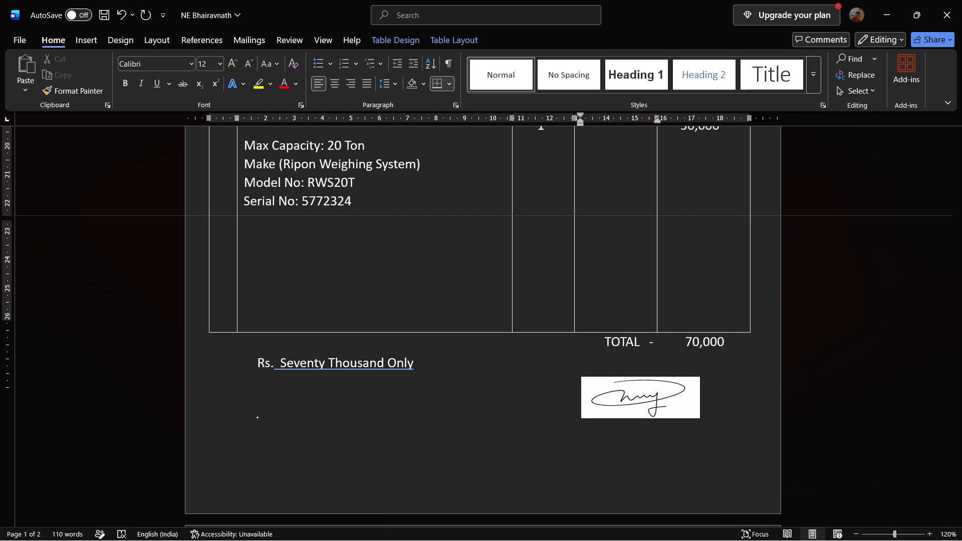
drag(608, 215, 610, 204)
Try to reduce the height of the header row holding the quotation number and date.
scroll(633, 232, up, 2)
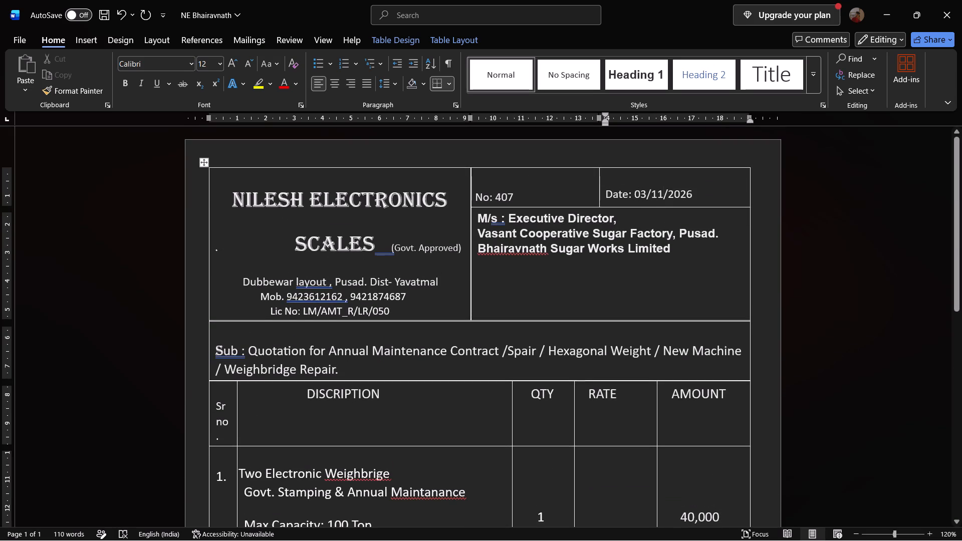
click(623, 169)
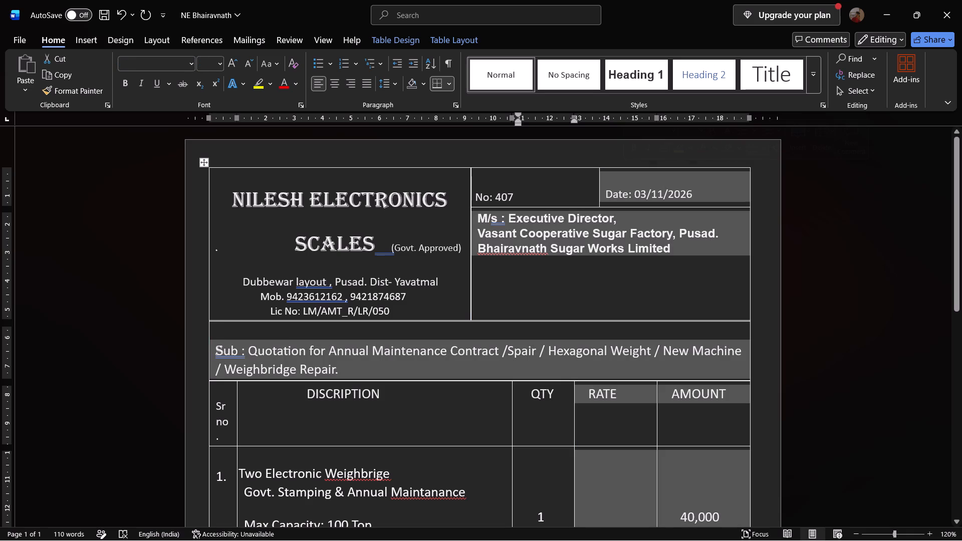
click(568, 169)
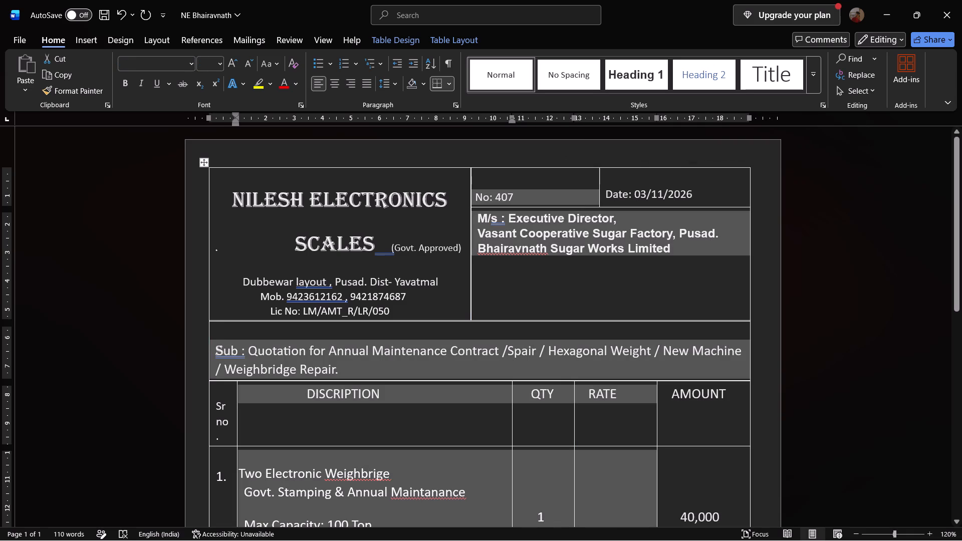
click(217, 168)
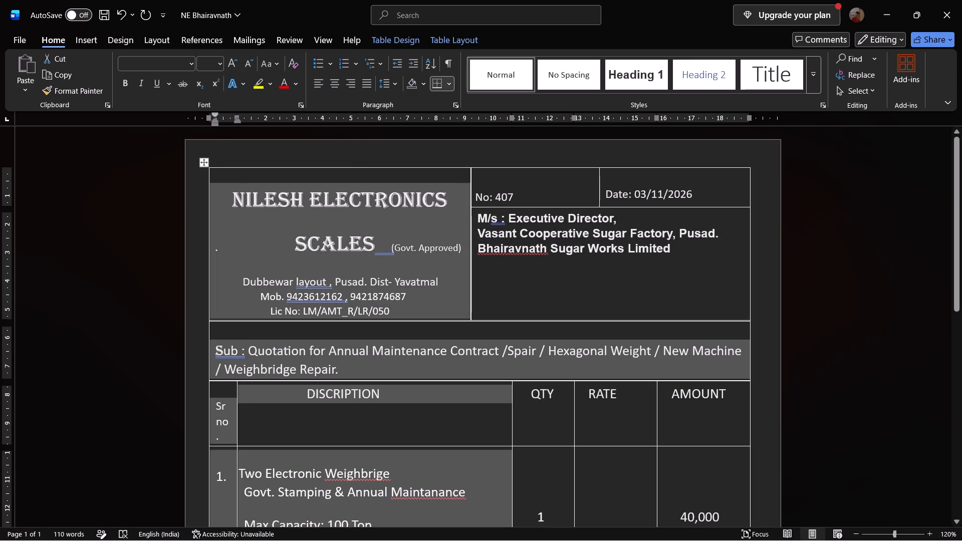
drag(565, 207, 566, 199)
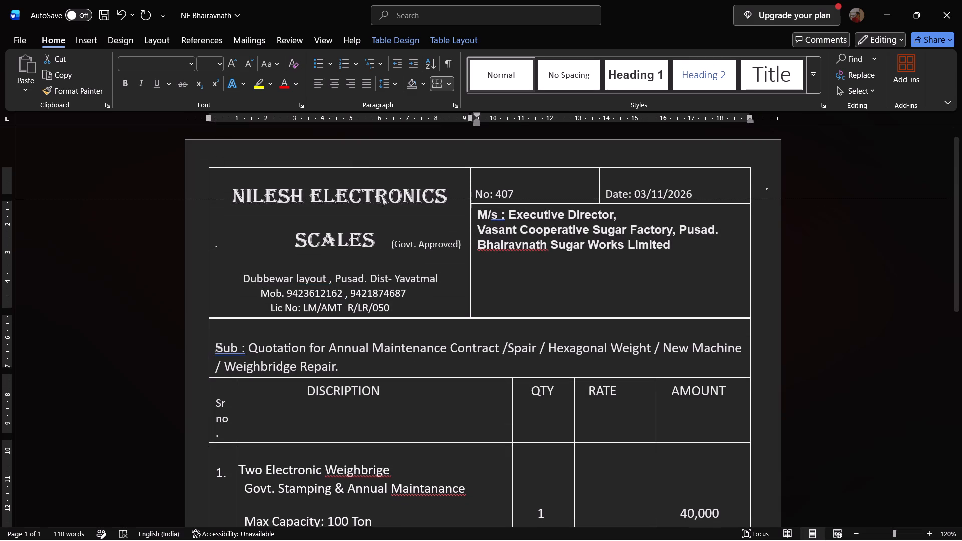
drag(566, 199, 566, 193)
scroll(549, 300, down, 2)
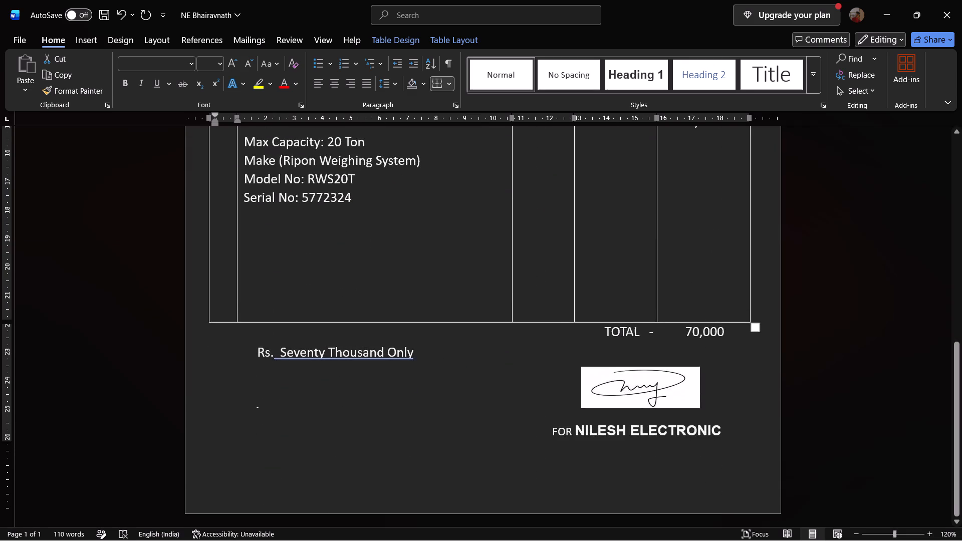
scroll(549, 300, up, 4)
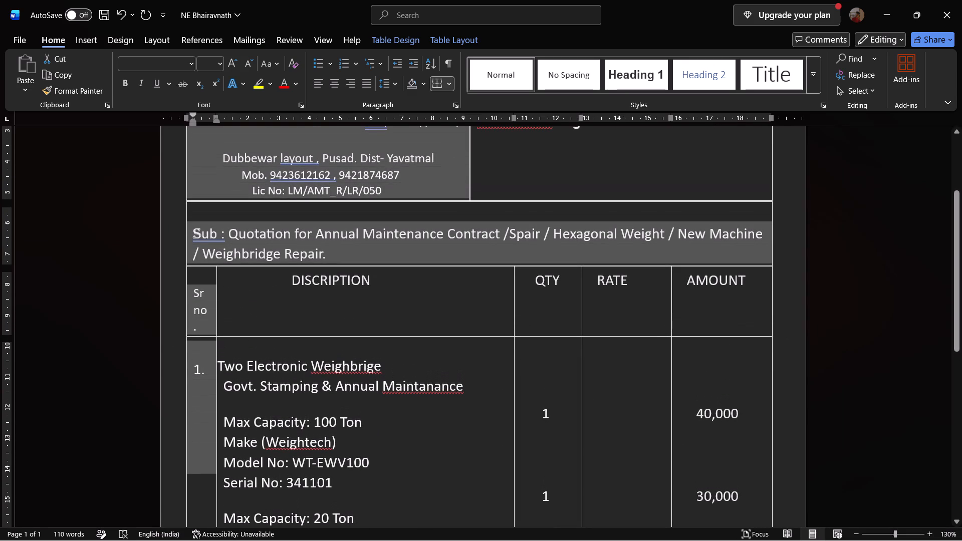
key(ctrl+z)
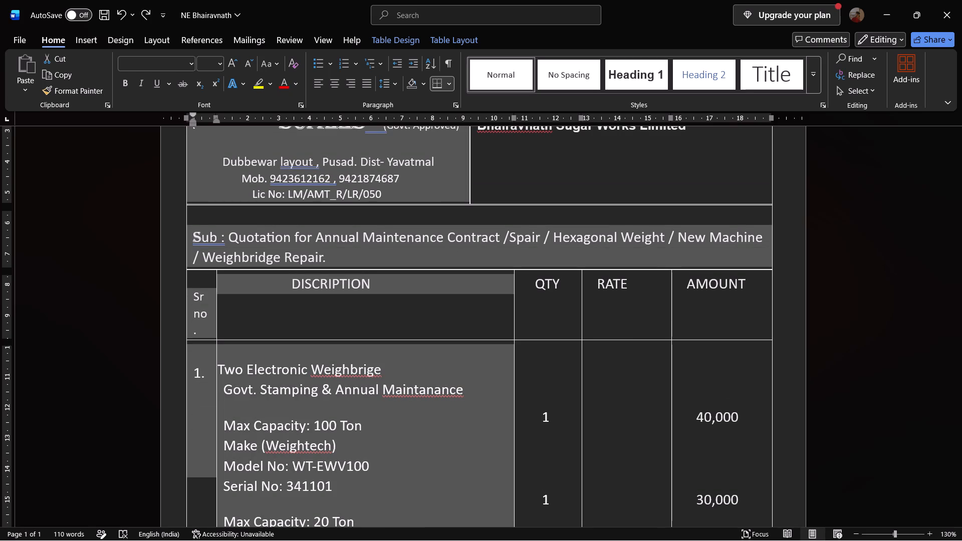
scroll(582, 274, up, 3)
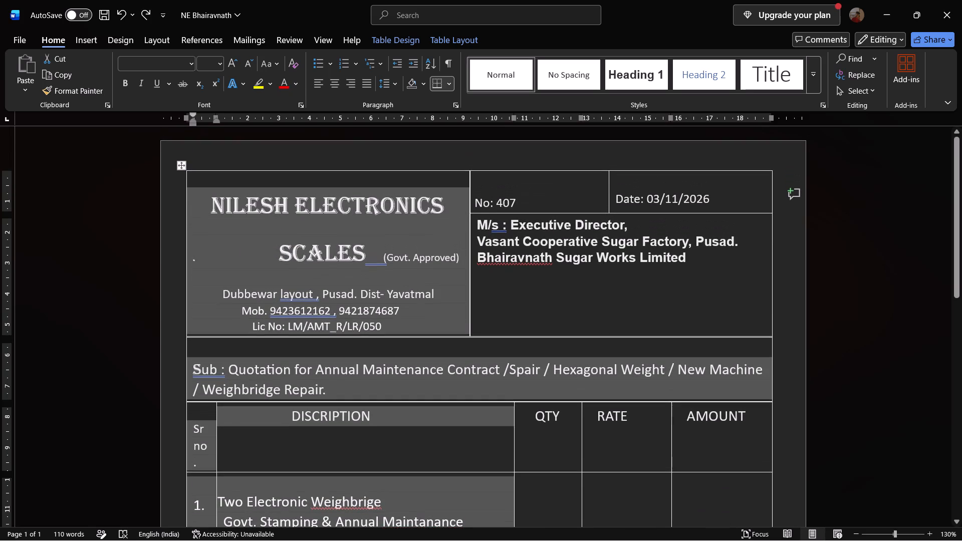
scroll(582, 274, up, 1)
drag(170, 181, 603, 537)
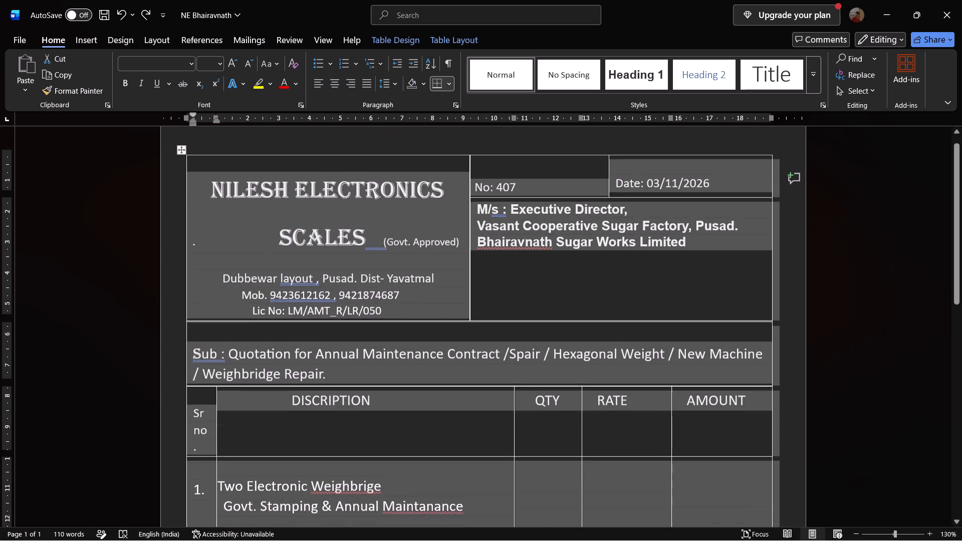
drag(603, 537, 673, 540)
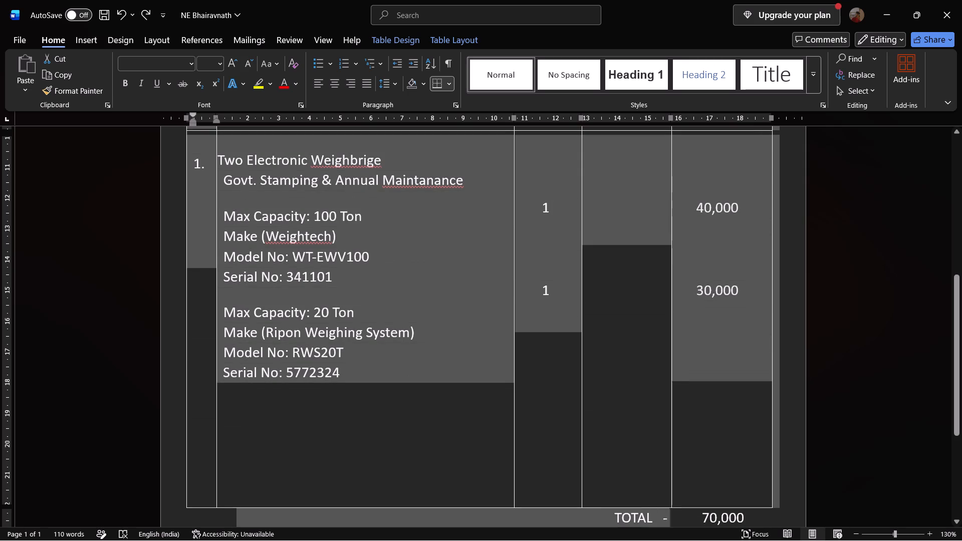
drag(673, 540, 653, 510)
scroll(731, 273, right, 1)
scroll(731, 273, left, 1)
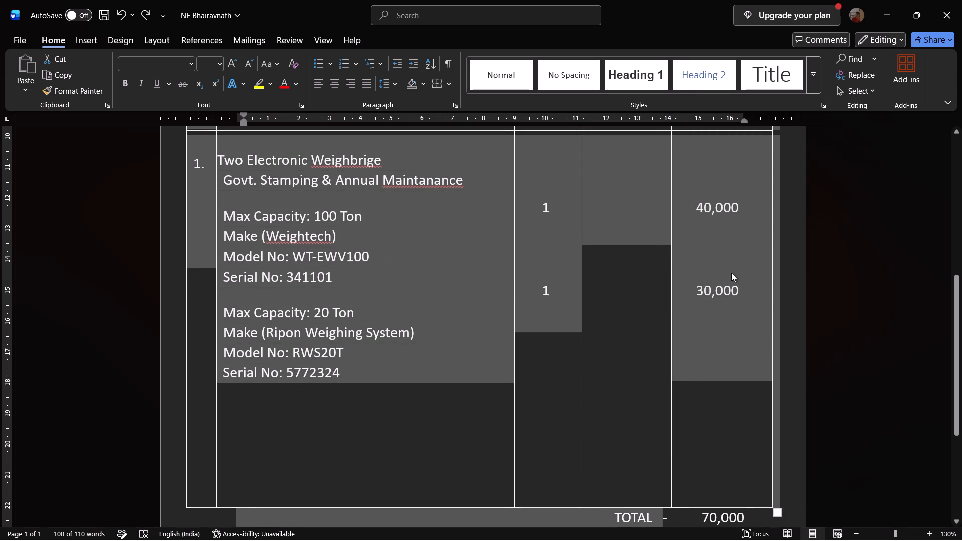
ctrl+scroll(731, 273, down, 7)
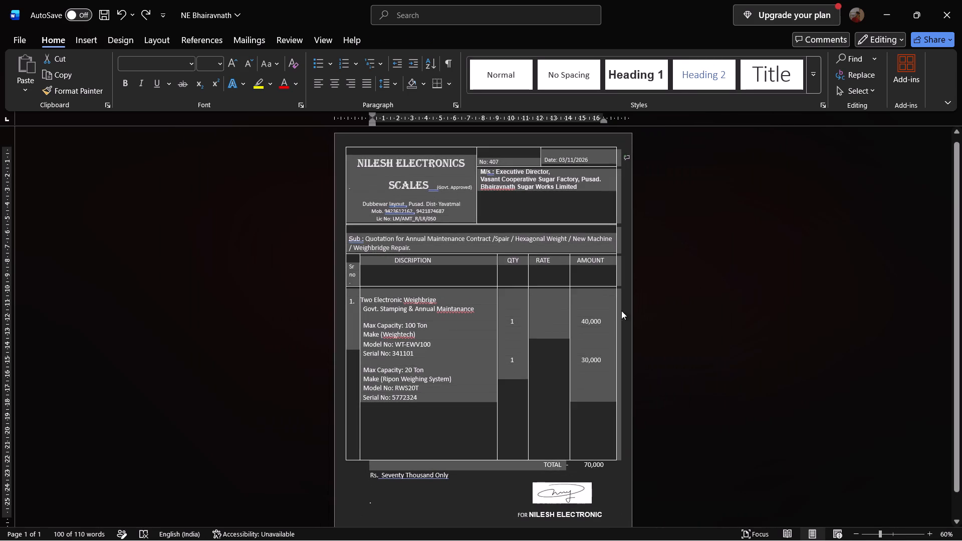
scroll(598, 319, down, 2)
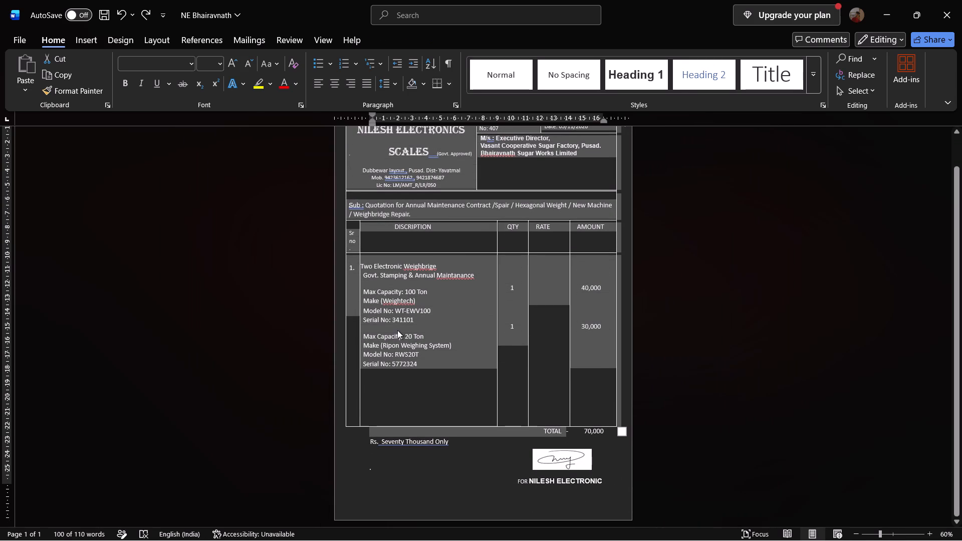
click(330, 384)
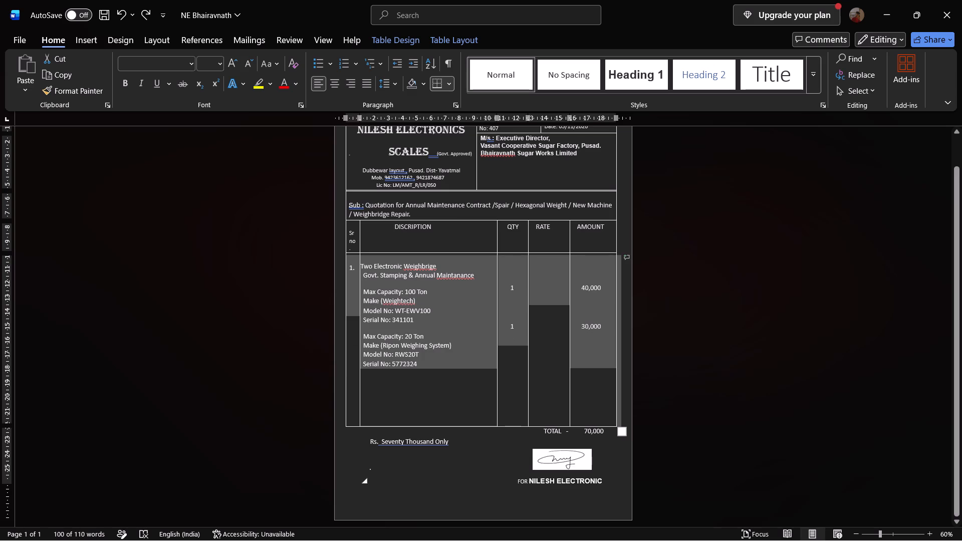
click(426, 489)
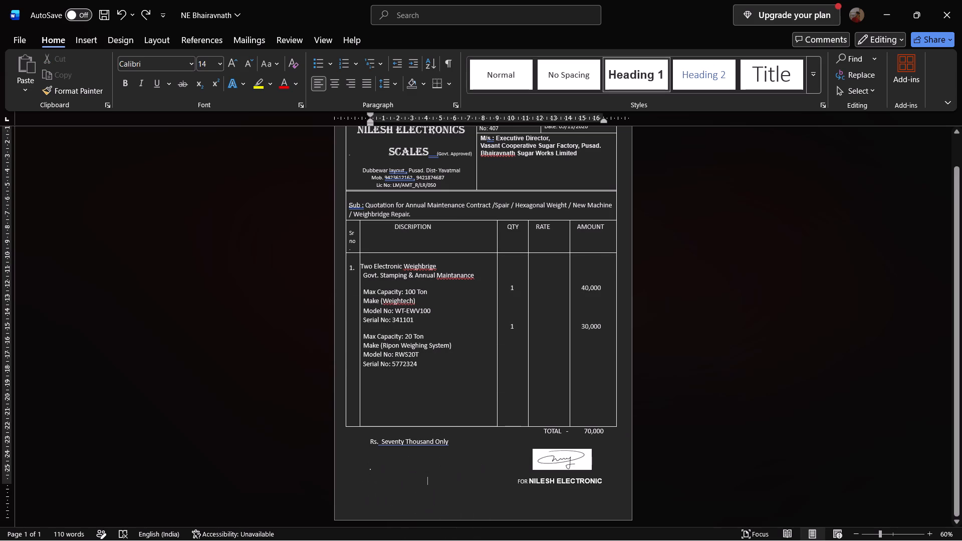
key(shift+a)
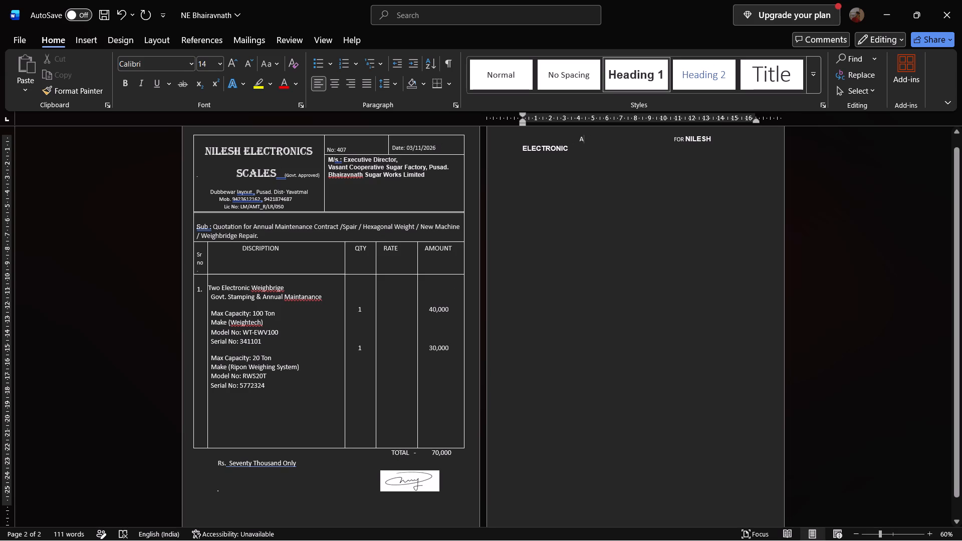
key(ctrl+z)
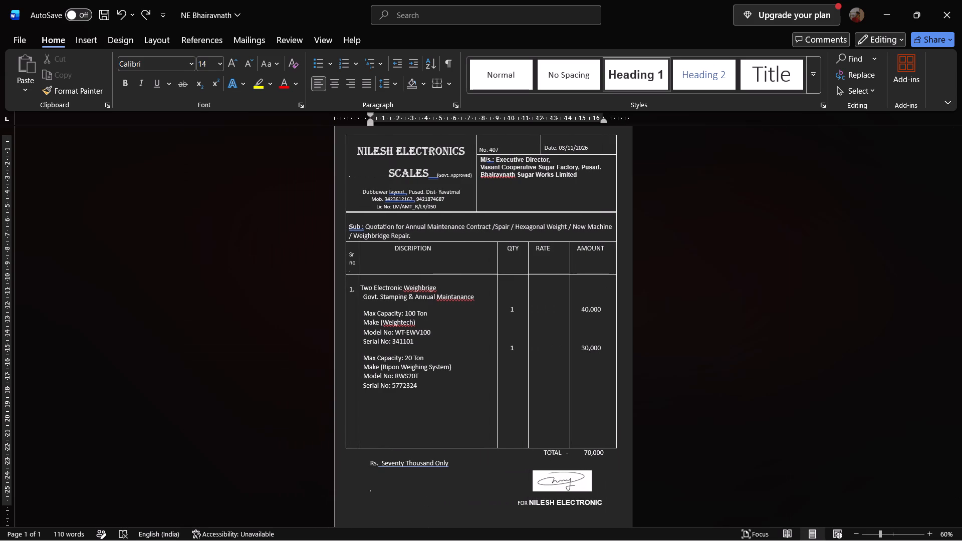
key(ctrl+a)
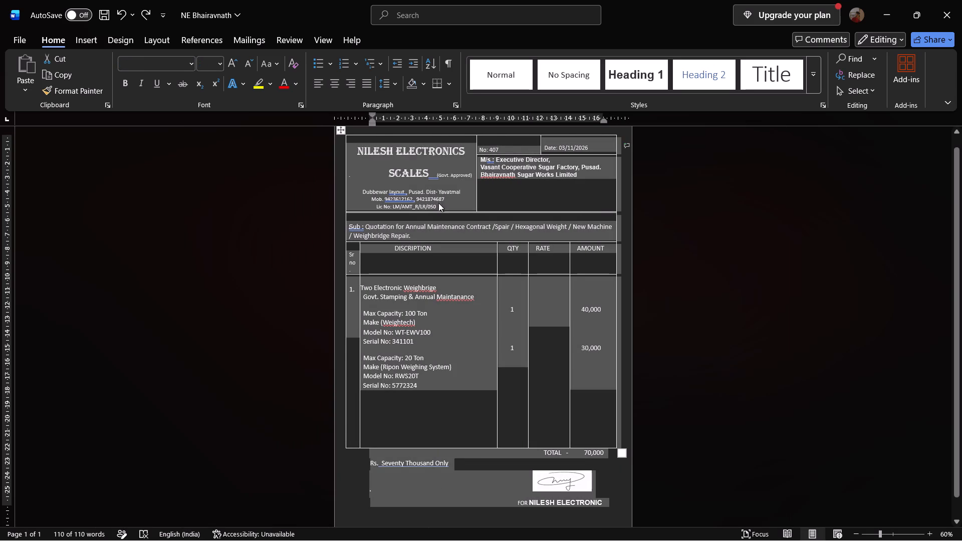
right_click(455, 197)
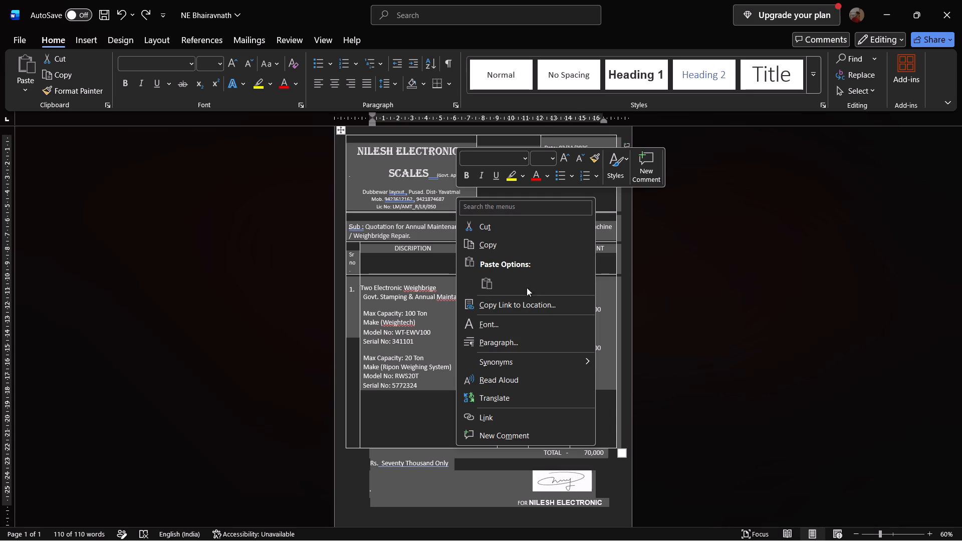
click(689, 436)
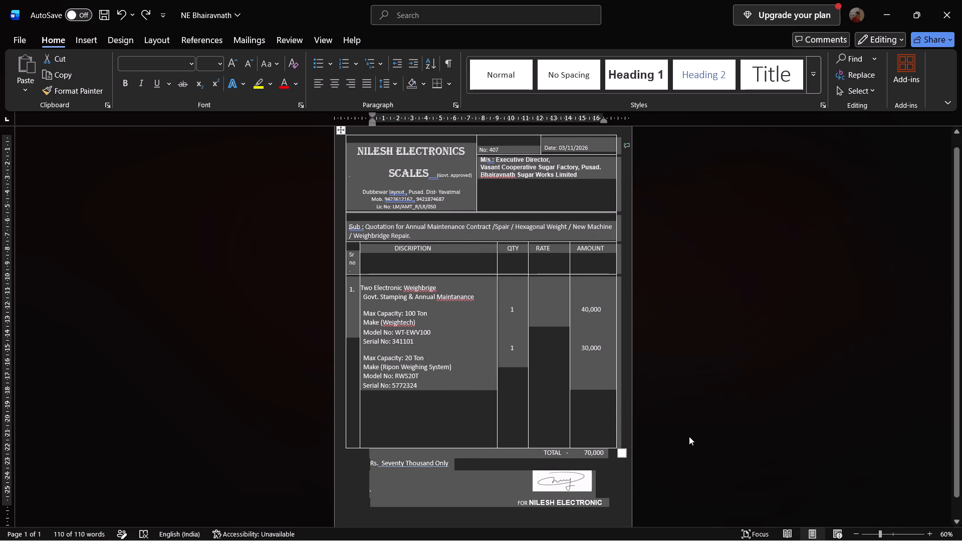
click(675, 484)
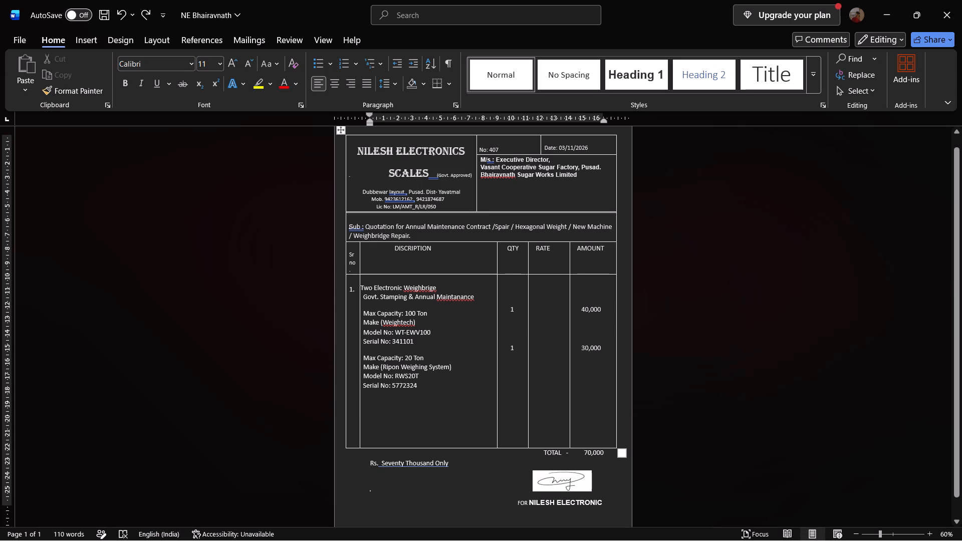
Raise the bottom border of the letterhead and addressee block, just above the subject row, to reduce the block's height.
drag(504, 212, 504, 198)
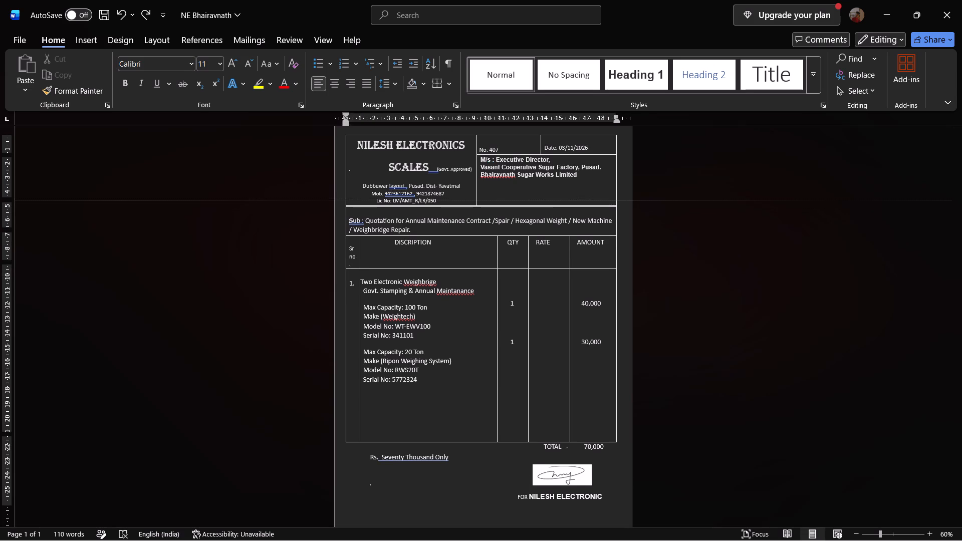
drag(504, 198, 505, 146)
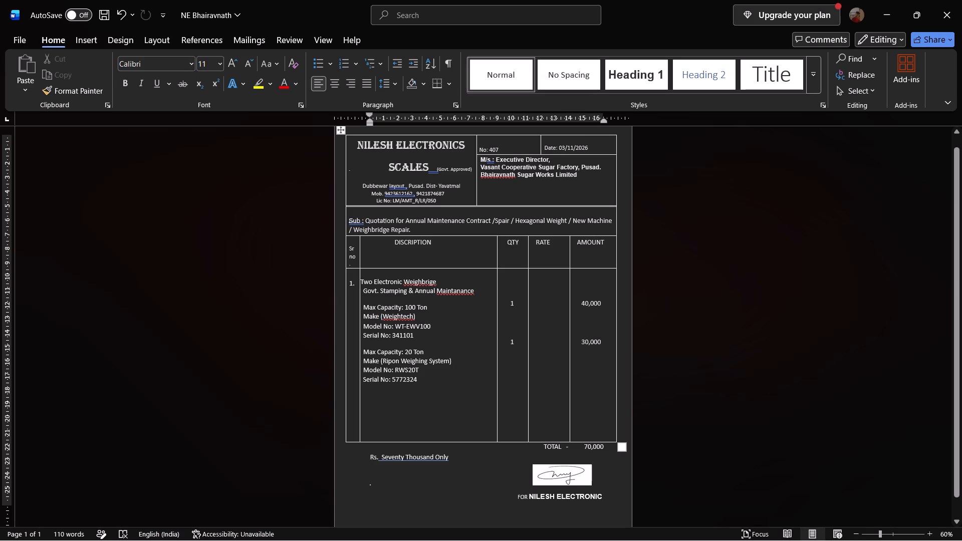
Lower the item table's bottom border slightly, keeping the "FOR NILESH ELECTRONIC" line on the first page.
click(494, 442)
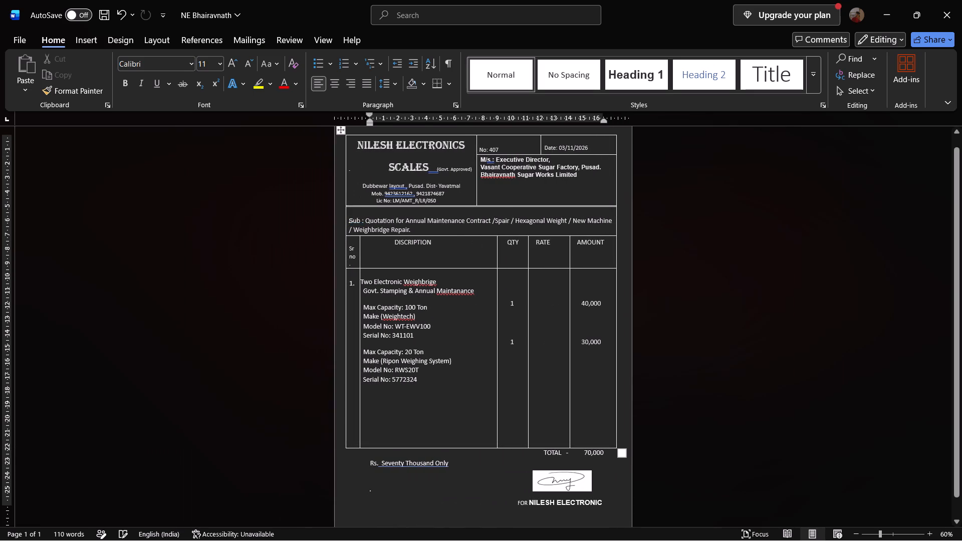
click(673, 424)
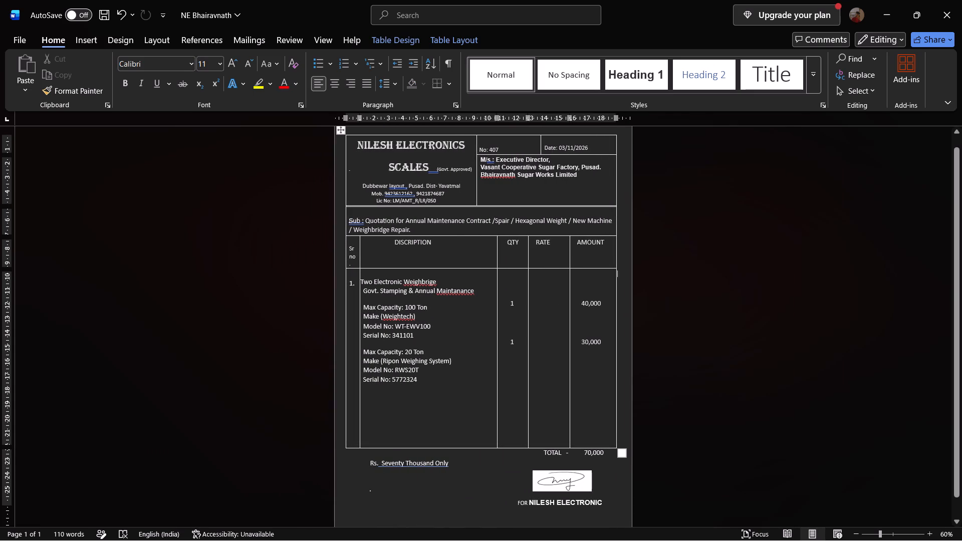
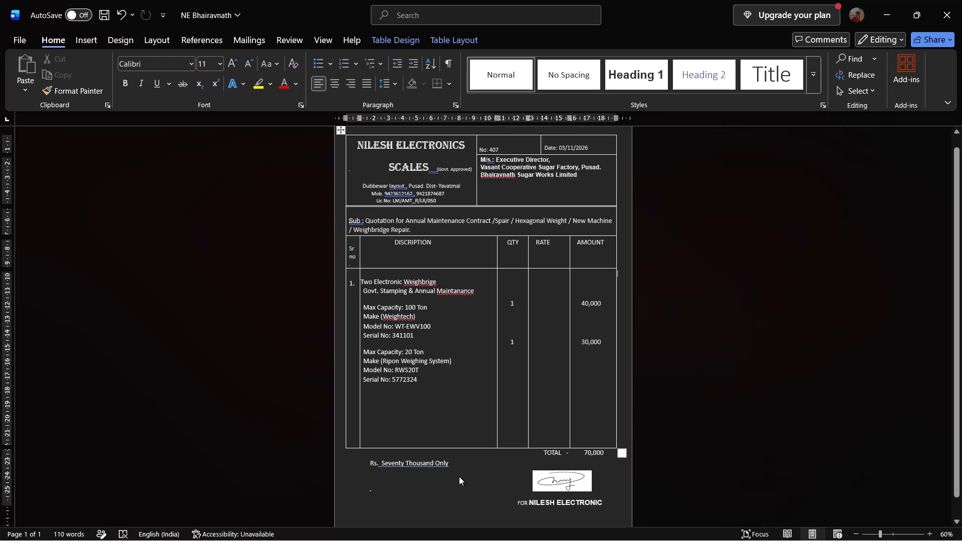
Switch from the quotation document to Google Chrome.
click(628, 523)
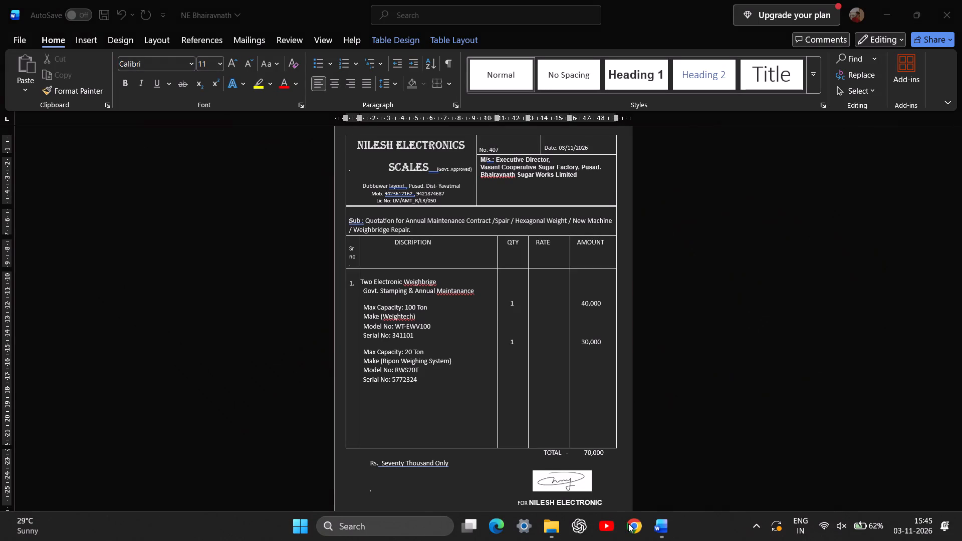
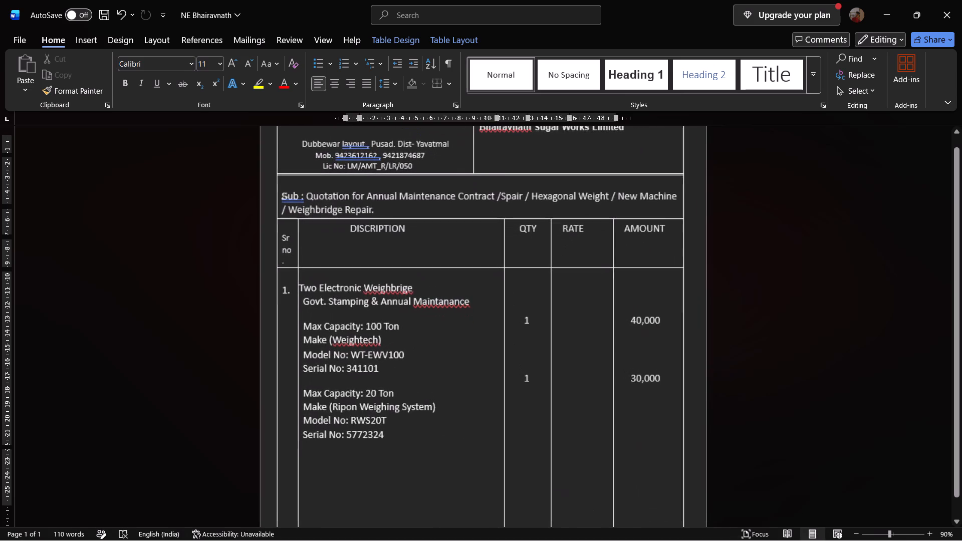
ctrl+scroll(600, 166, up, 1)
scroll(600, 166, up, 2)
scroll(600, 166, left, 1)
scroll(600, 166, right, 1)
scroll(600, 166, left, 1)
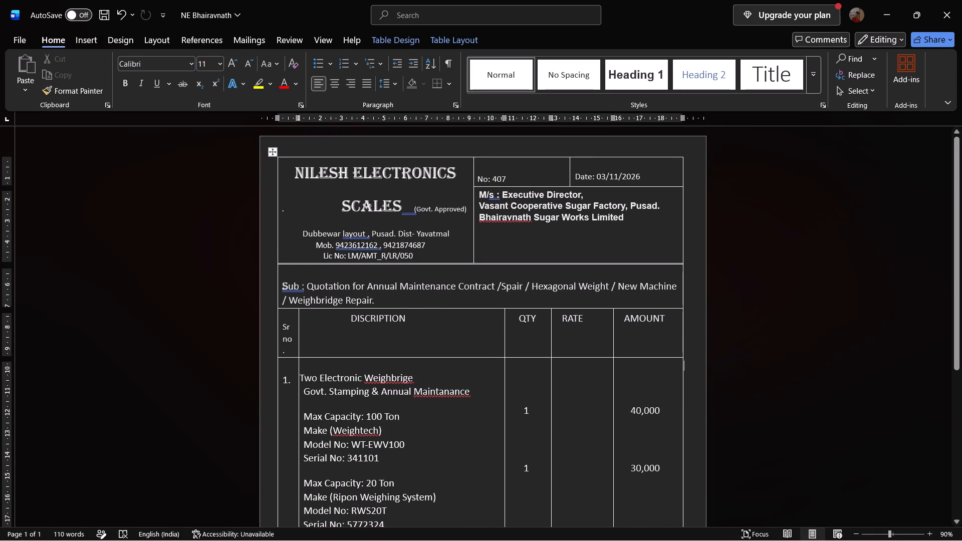
Delete the line "Vasant Cooperative Sugar Factory, Pusad." from the addressee block.
ctrl+scroll(600, 166, up, 6)
scroll(600, 166, up, 2)
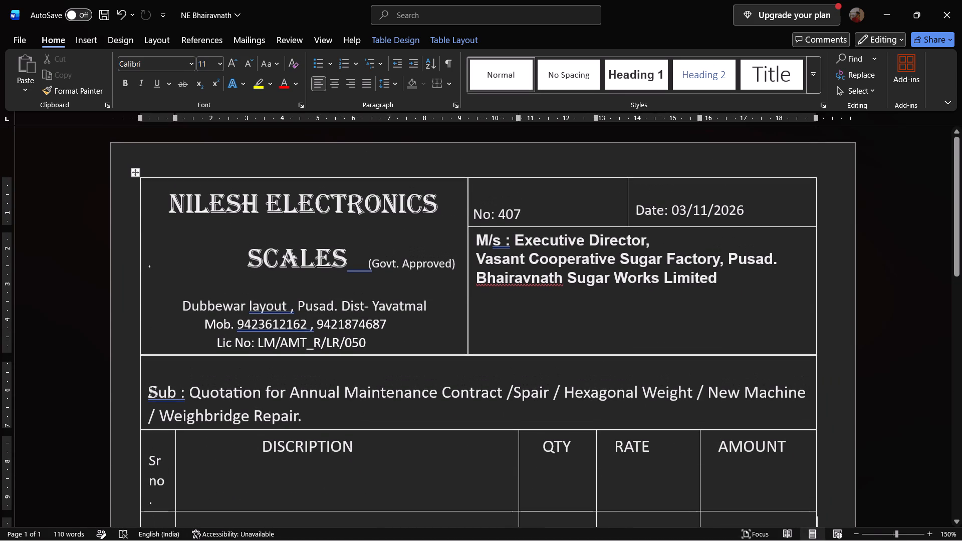
drag(777, 261, 552, 252)
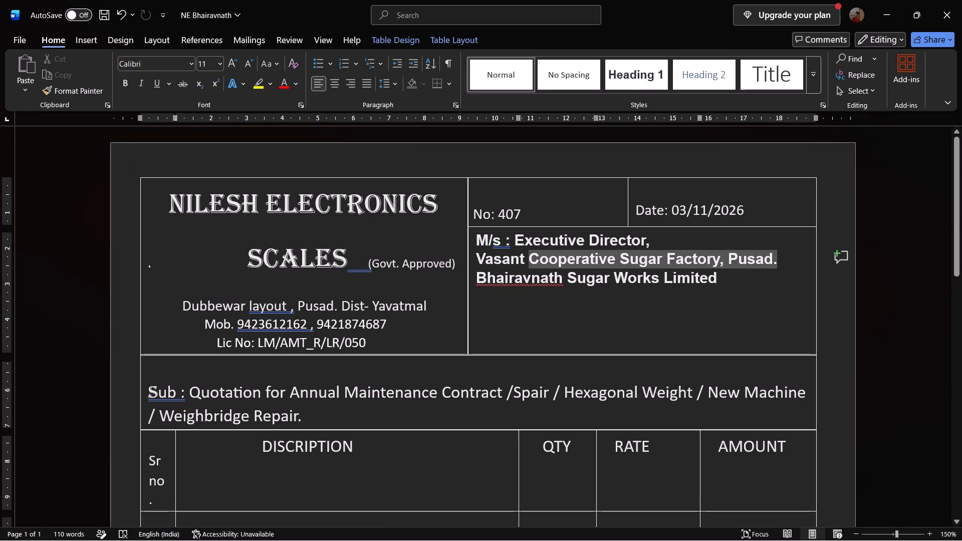
drag(552, 252, 513, 259)
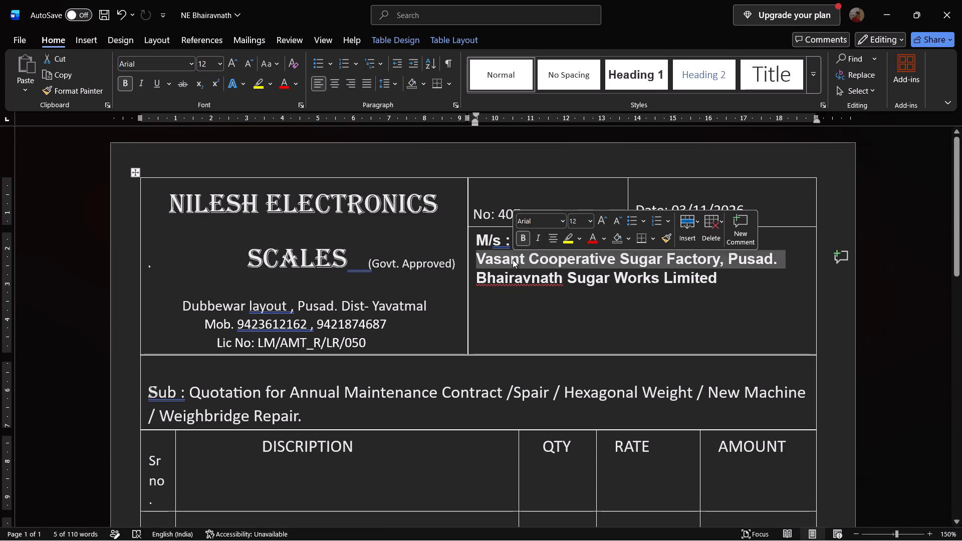
key(BackSpace)
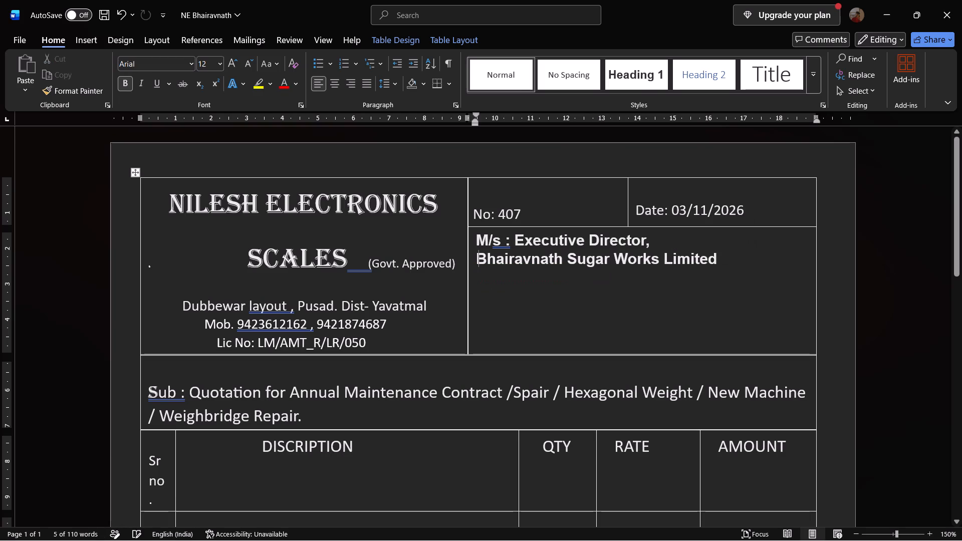
Insert a blank line after "M/s : Executive Director," in the addressee block.
click(660, 244)
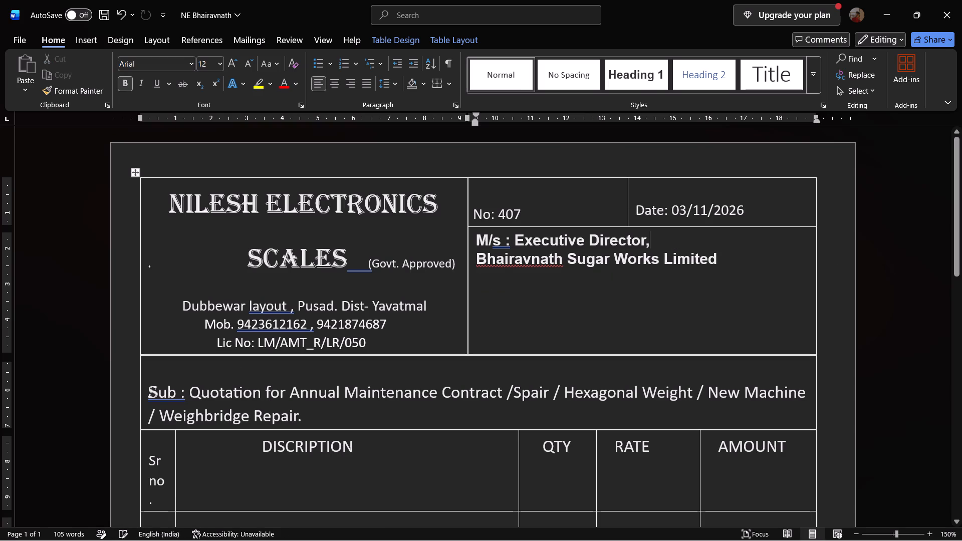
key(Return)
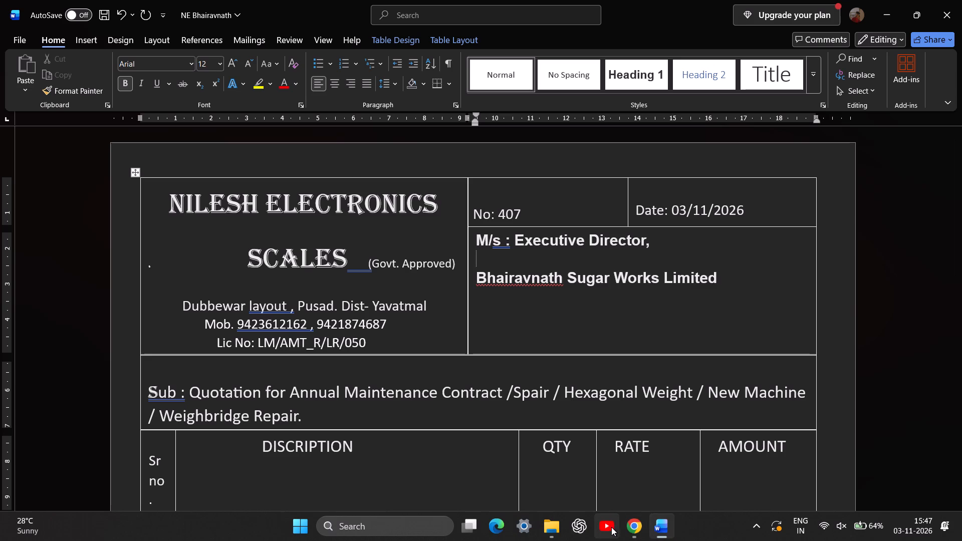
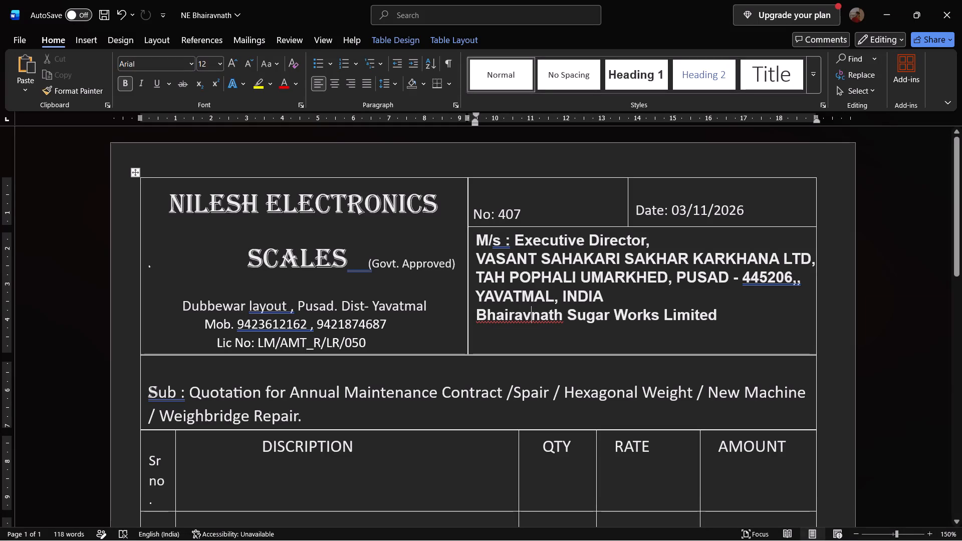
Rewrite the recipient title after "M/s :" in capitals as EXECUTIVE DIRECTOR, keeping the comma after it.
drag(645, 239, 544, 240)
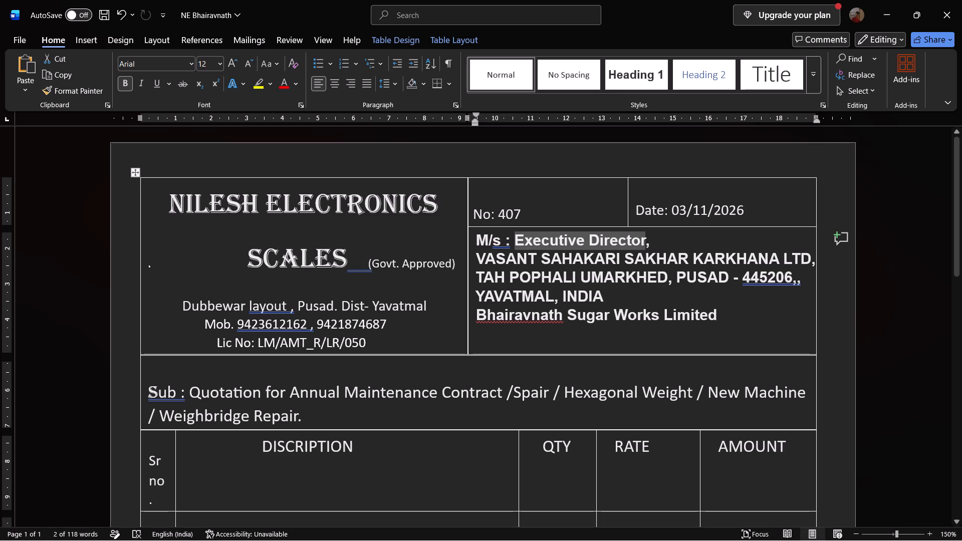
key(shift+a)
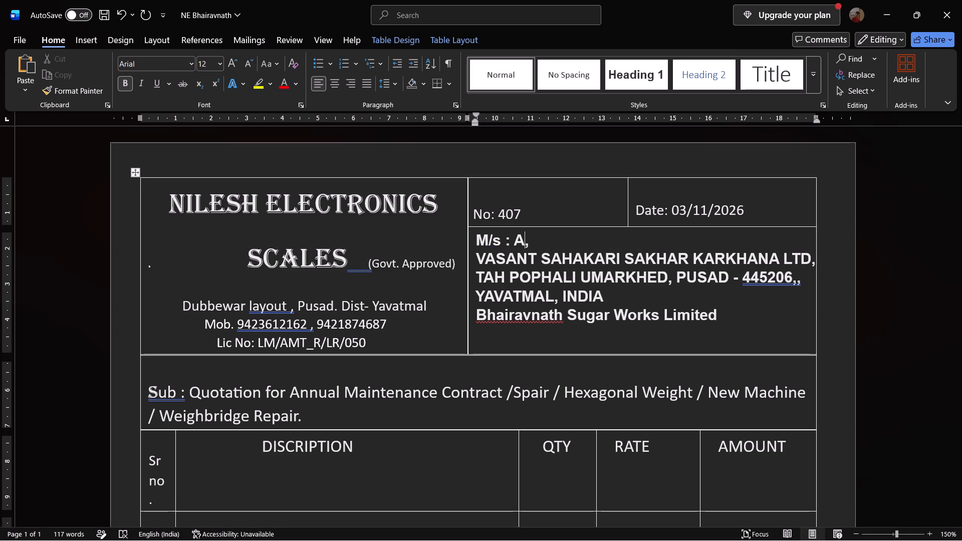
key(BackSpace)
text(Ex)
text(ecutive)
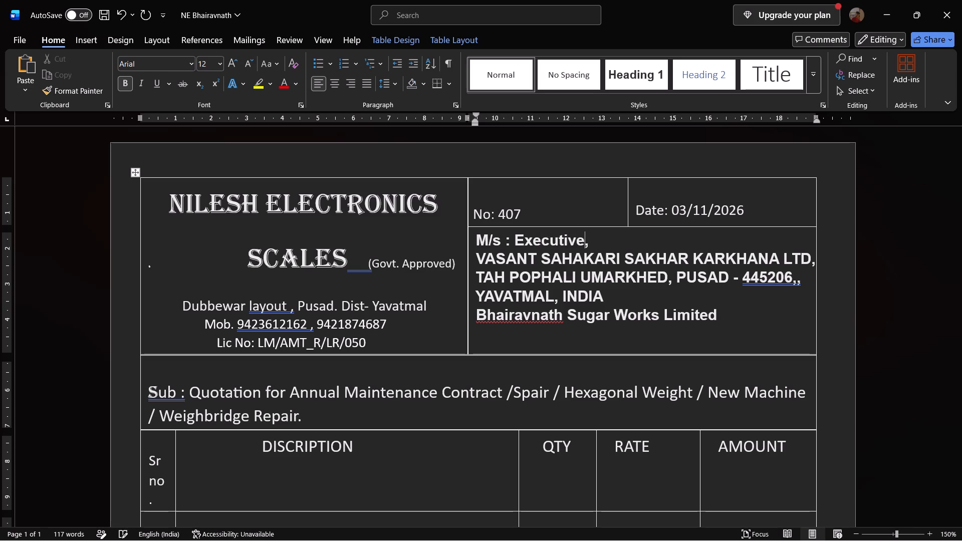
key(space)
key(BackSpace)
key(BackSpace)
key(BackSpace)
key(BackSpace)
key(BackSpace)
key(BackSpace)
key(BackSpace)
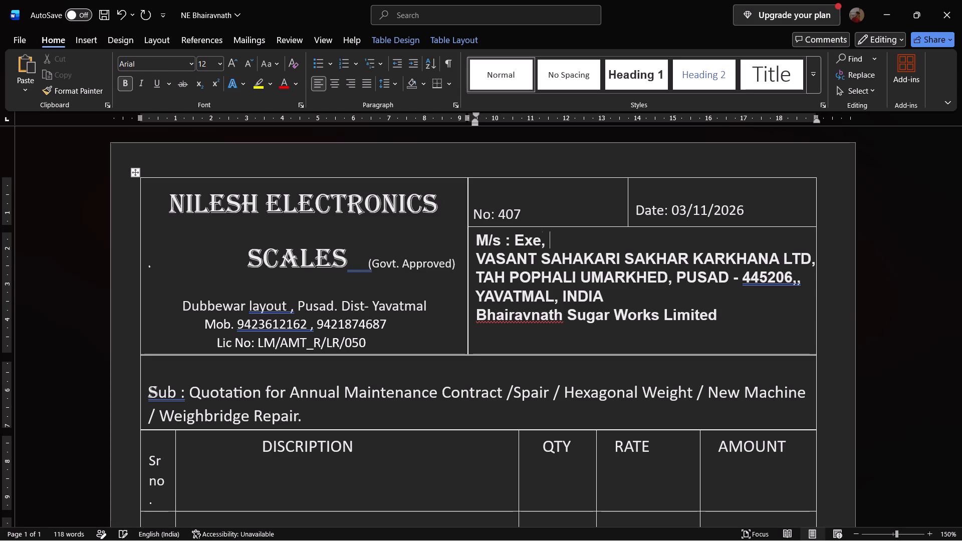
key(BackSpace)
key(BackSpace)
text(XE)
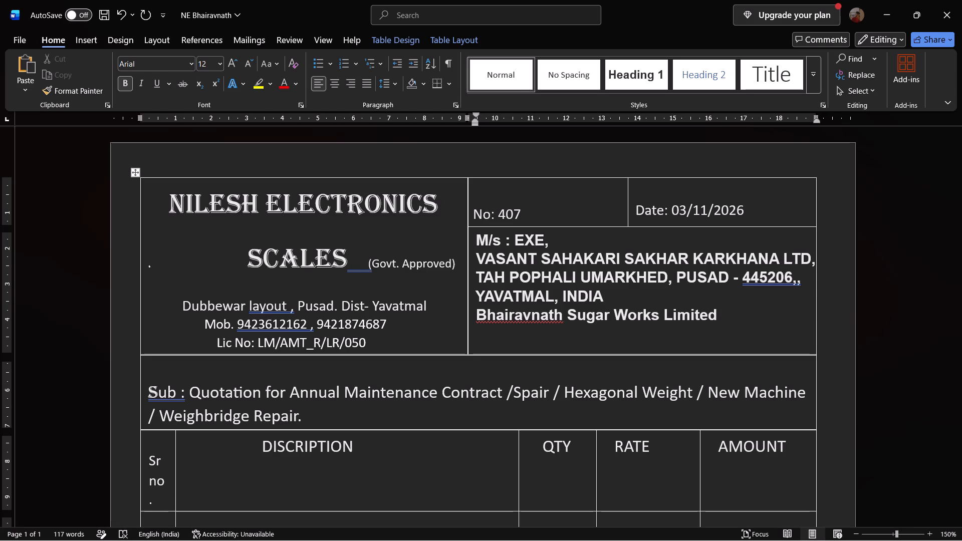
text(CUTIVE)
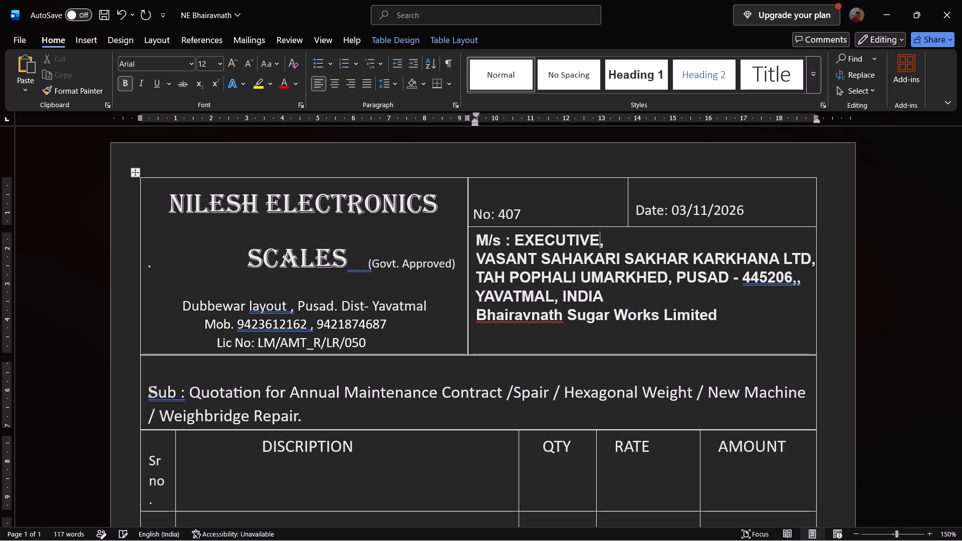
key(space)
text(DIRECT)
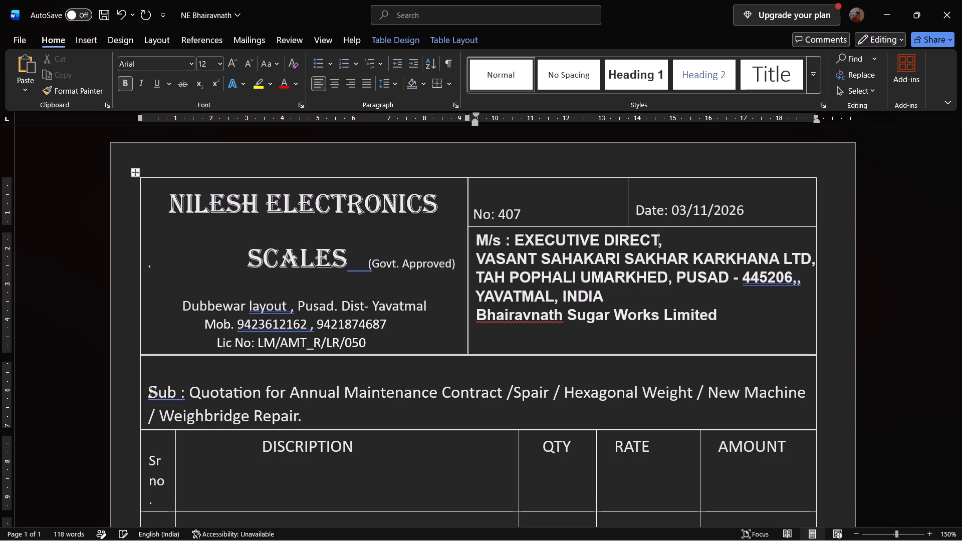
text(OR)
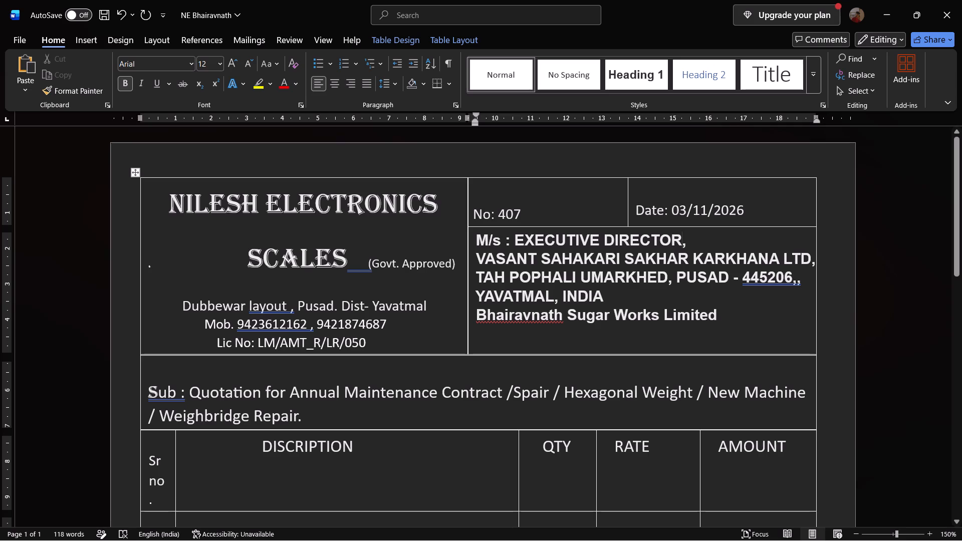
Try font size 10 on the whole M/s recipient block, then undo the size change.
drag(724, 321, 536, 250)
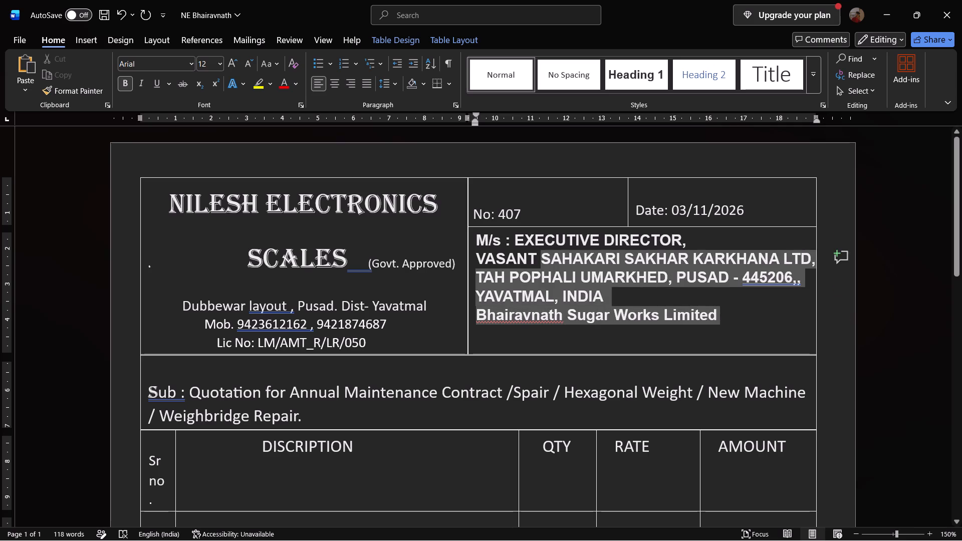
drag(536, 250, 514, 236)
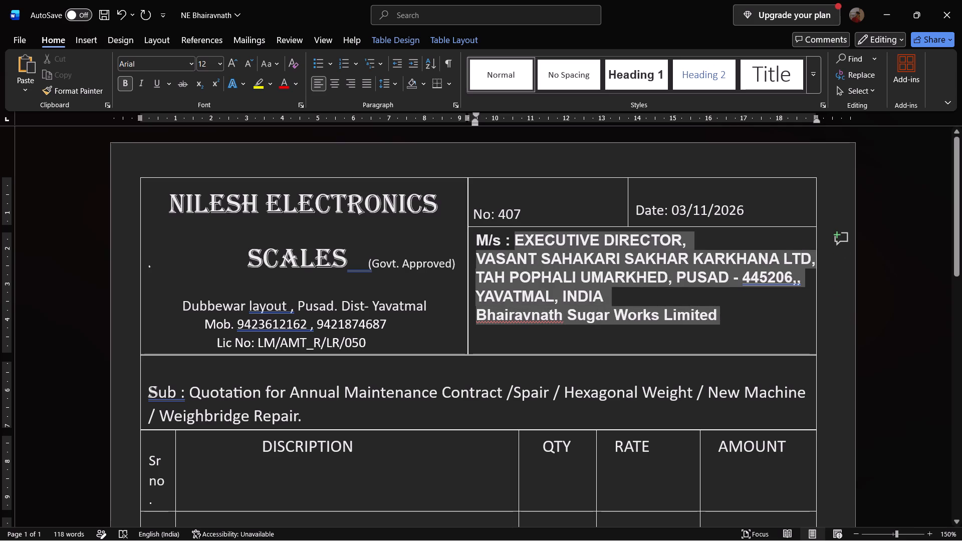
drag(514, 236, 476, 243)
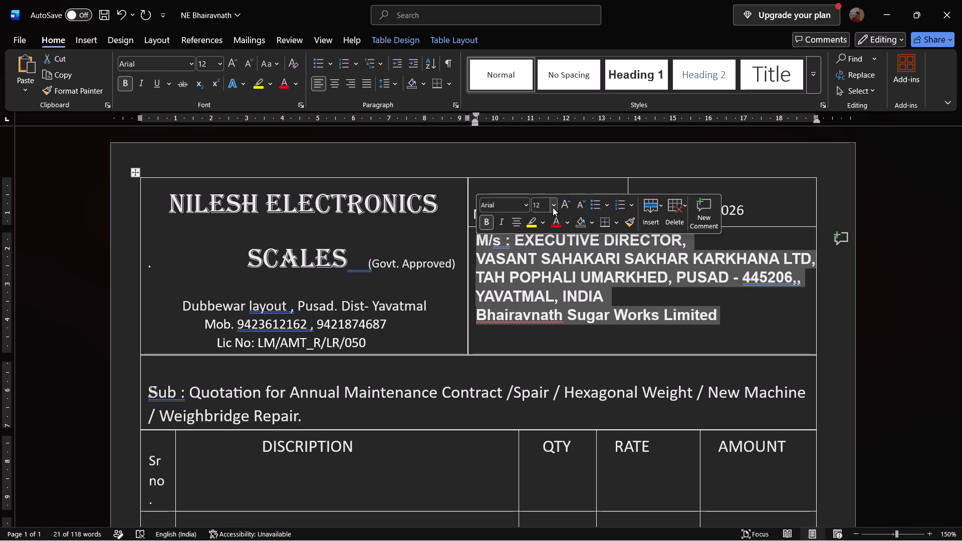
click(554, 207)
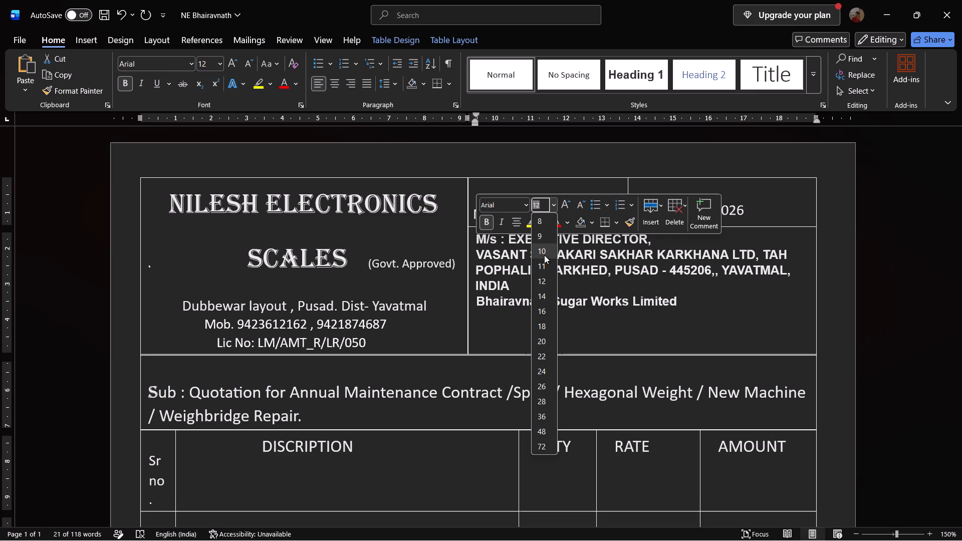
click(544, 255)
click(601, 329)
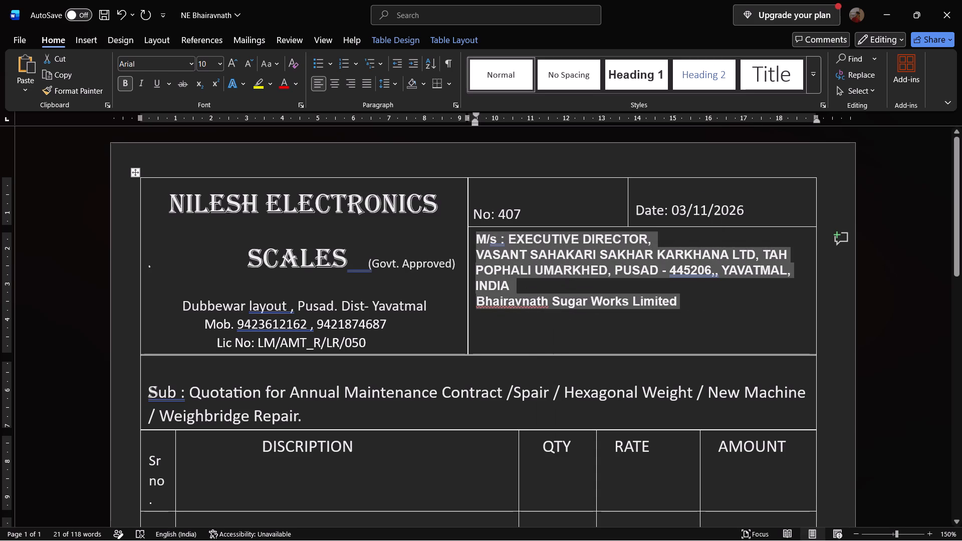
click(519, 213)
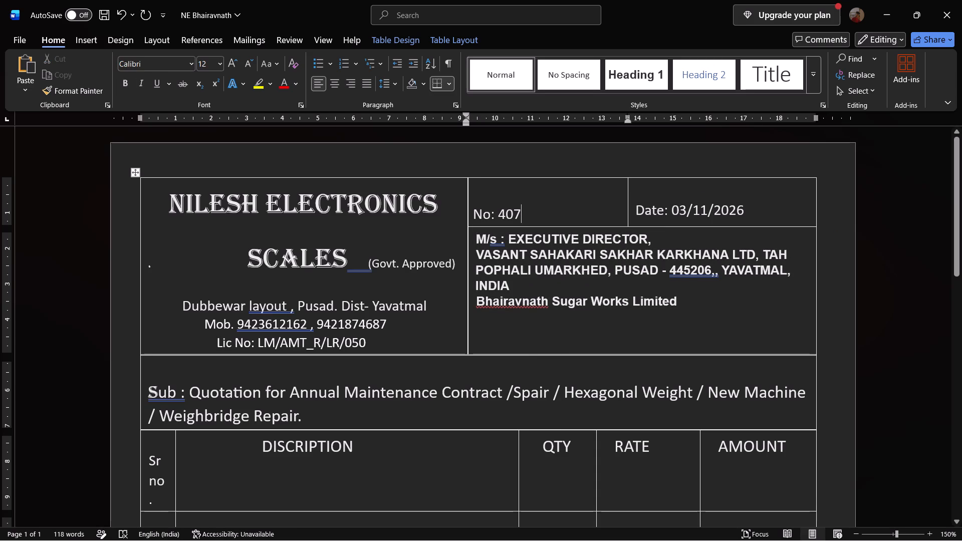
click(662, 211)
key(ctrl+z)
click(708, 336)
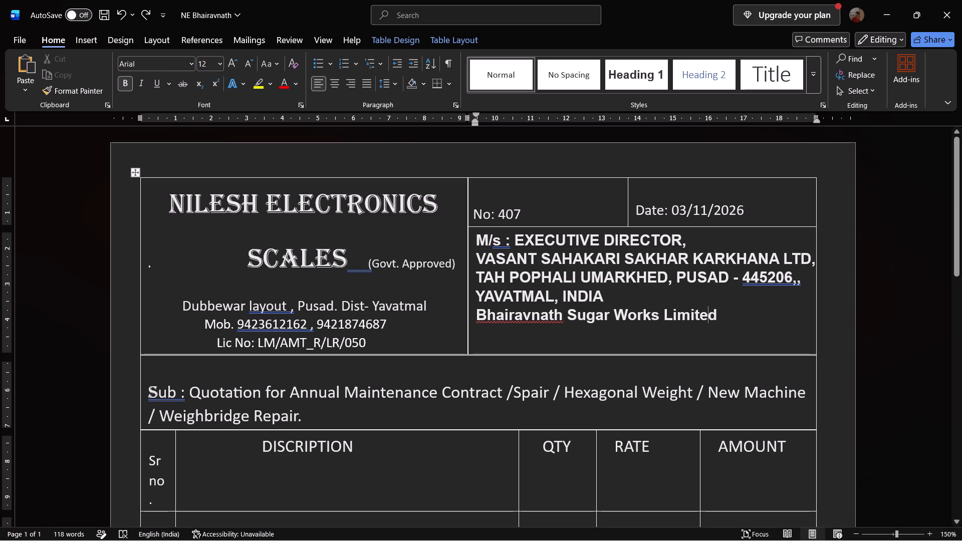
drag(675, 279, 490, 278)
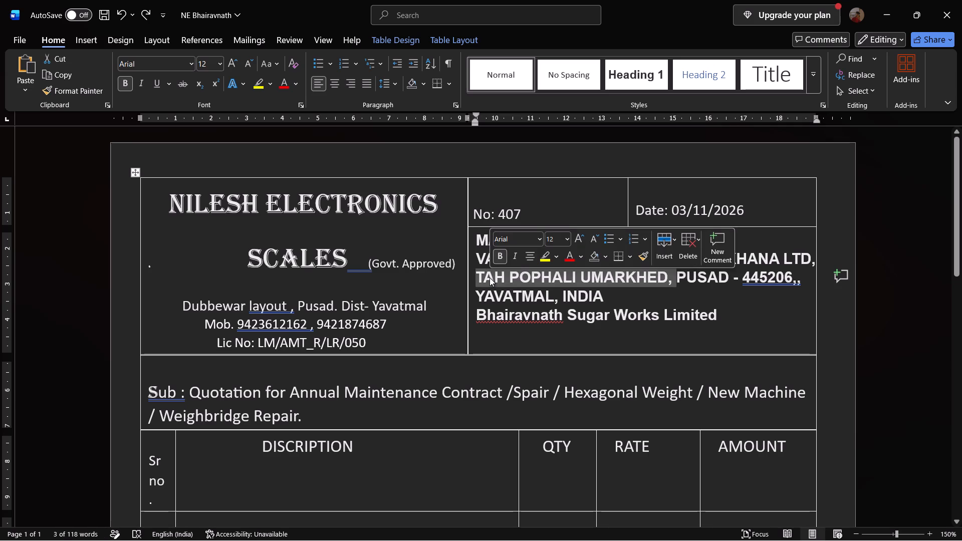
key(BackSpace)
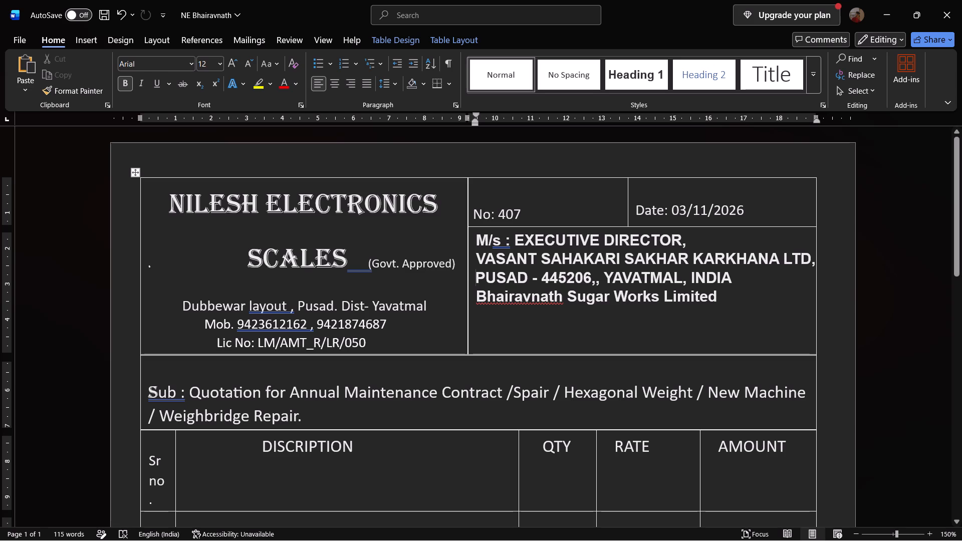
click(529, 279)
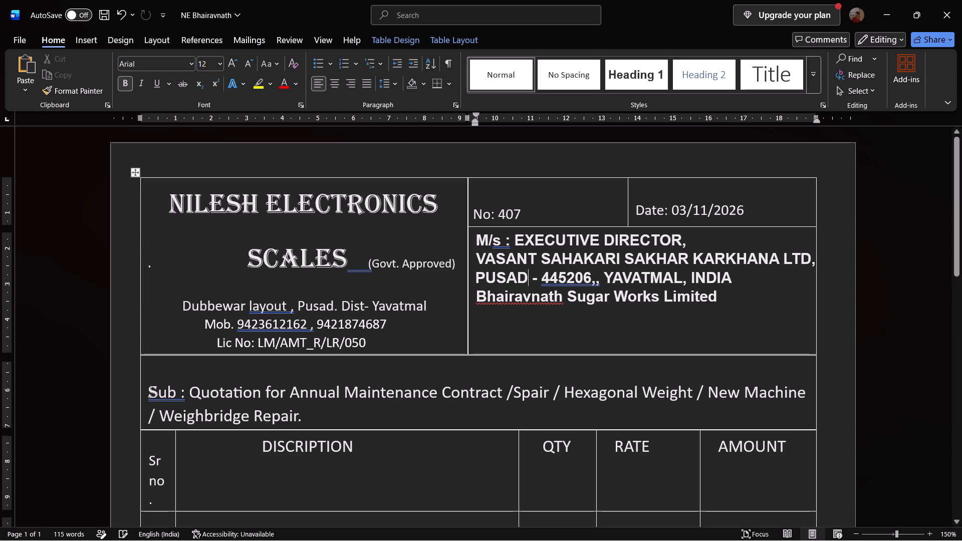
click(531, 278)
drag(531, 278, 541, 278)
drag(541, 278, 717, 284)
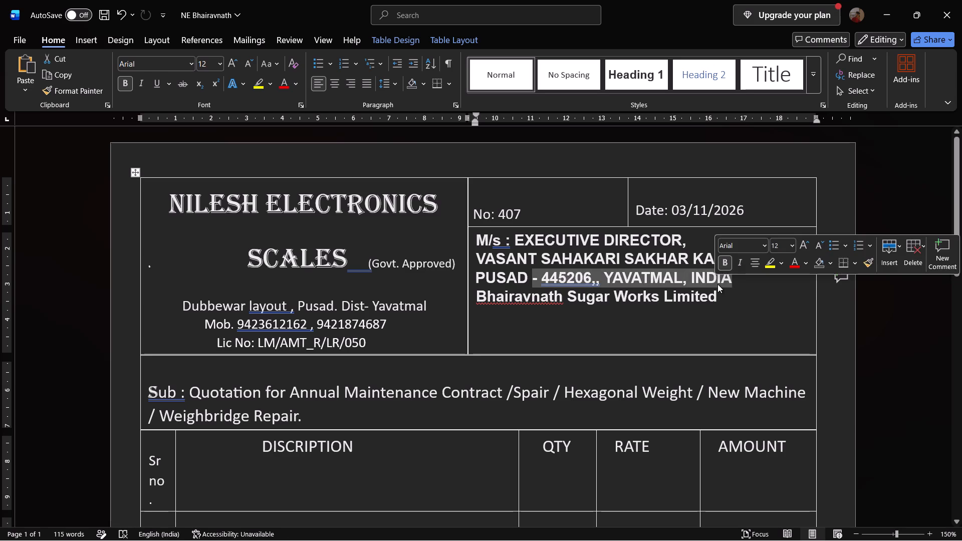
key(BackSpace)
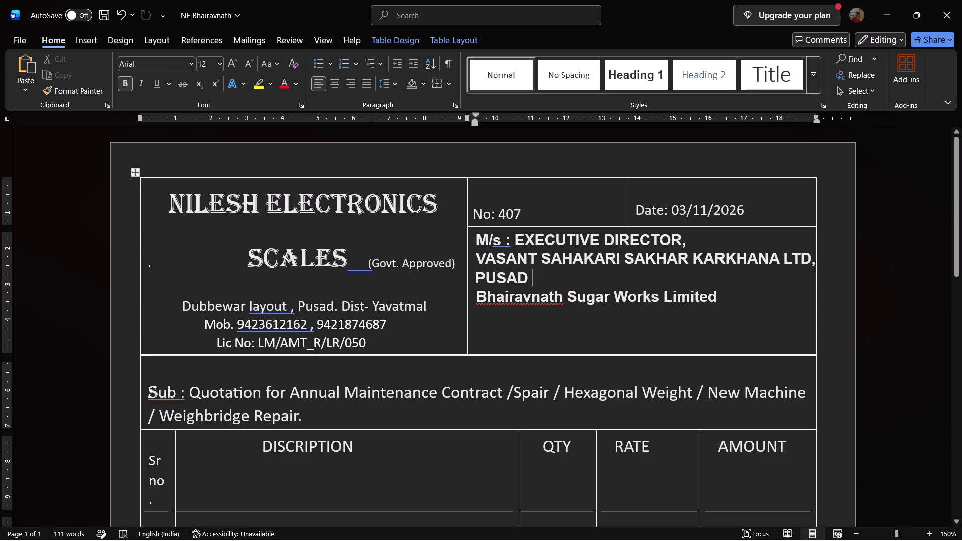
Break the recipient's company name after KARKHANA so that "LTD, PUSAD" starts a new line.
click(783, 259)
key(Return)
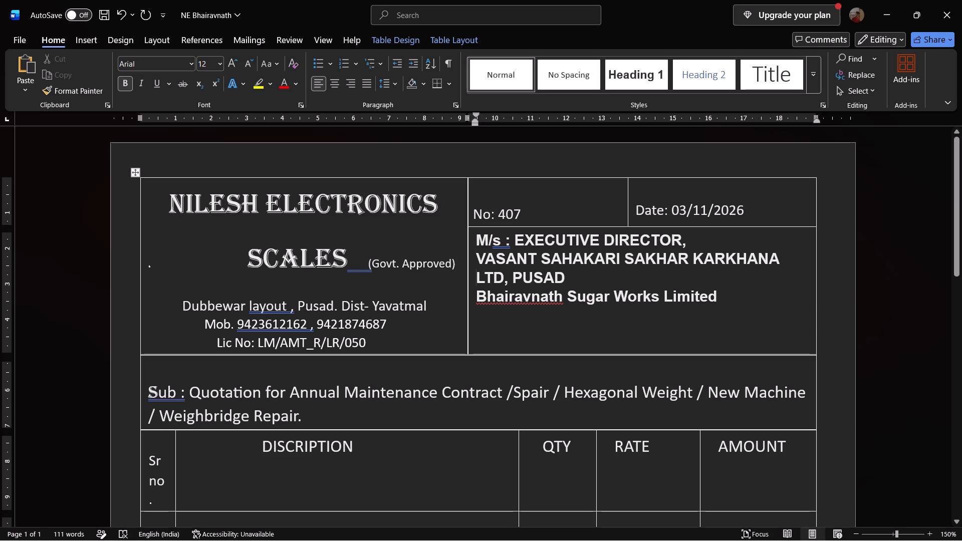
Select the old customer line "Bhairavnath Sugar Works Limited" below the recipient address and open its editing options.
drag(719, 298, 514, 304)
right_click(534, 301)
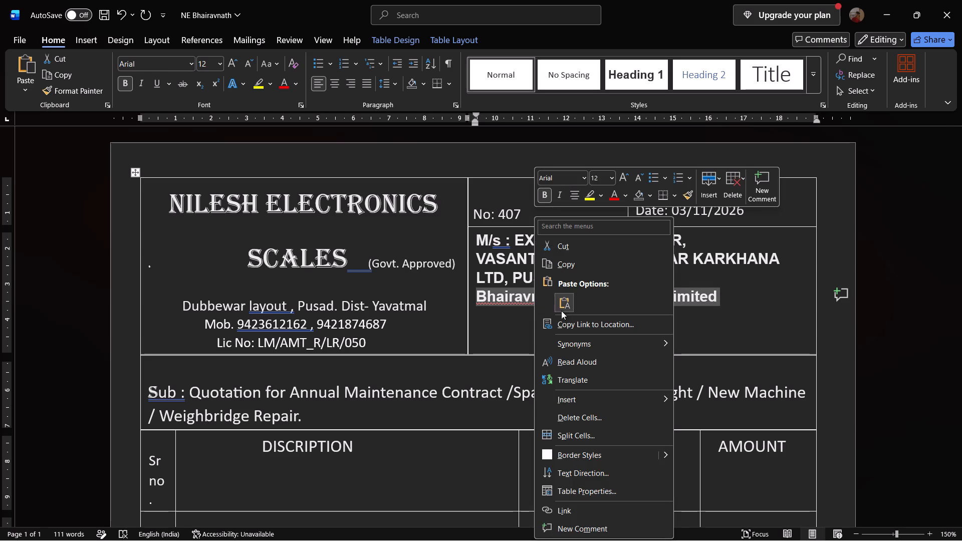
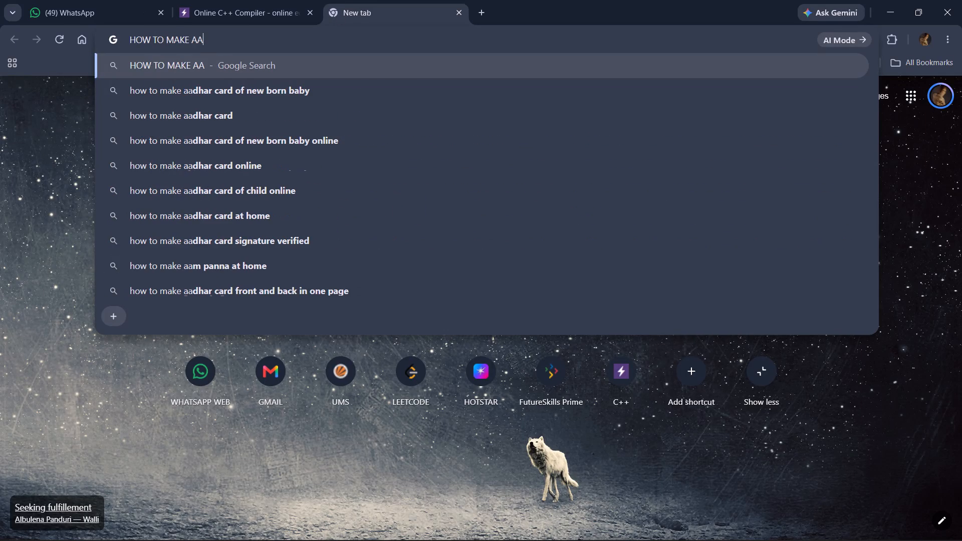
Search the web in the browser for how to make all letters capital in Word.
key(BackSpace)
text(;;)
key(BackSpace)
key(BackSpace)
text(LL)
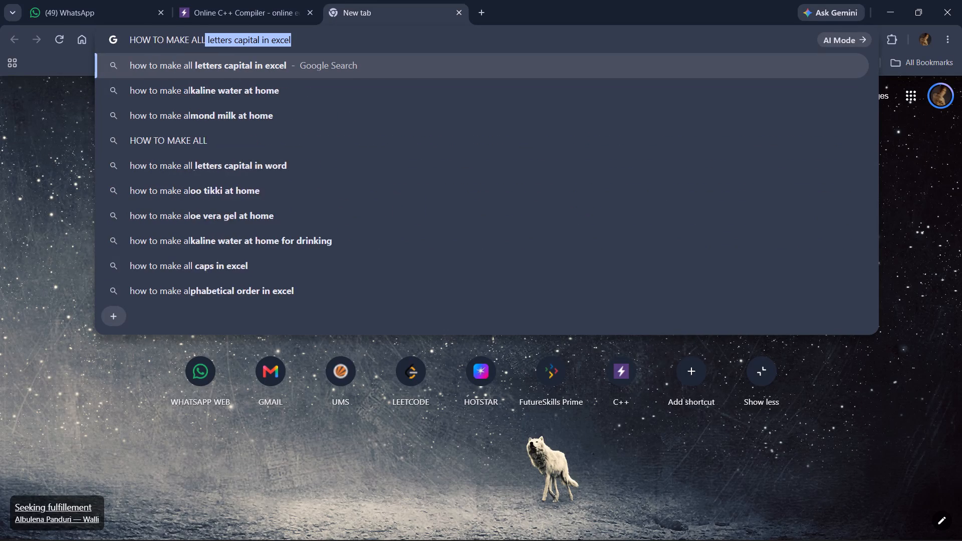
key(space)
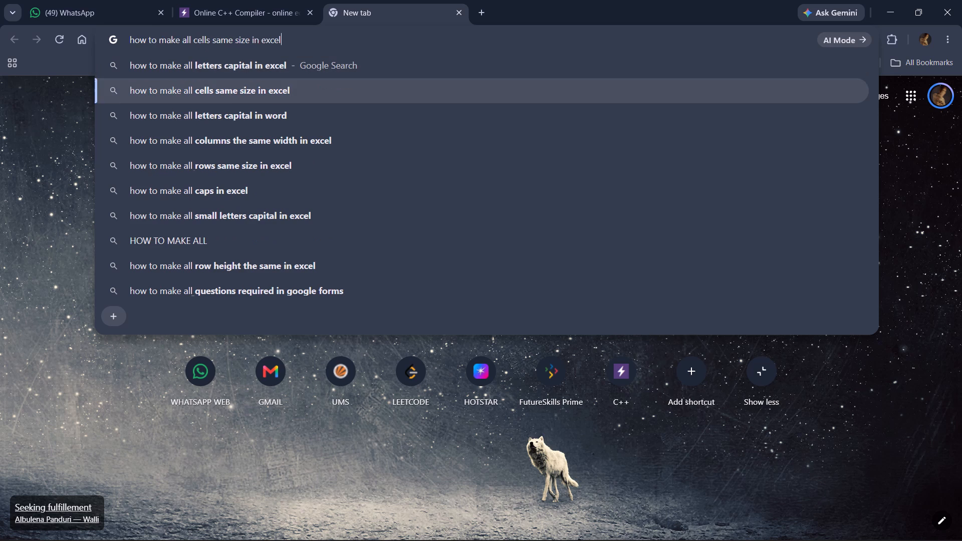
key(Down)
key(Down)
key(Return)
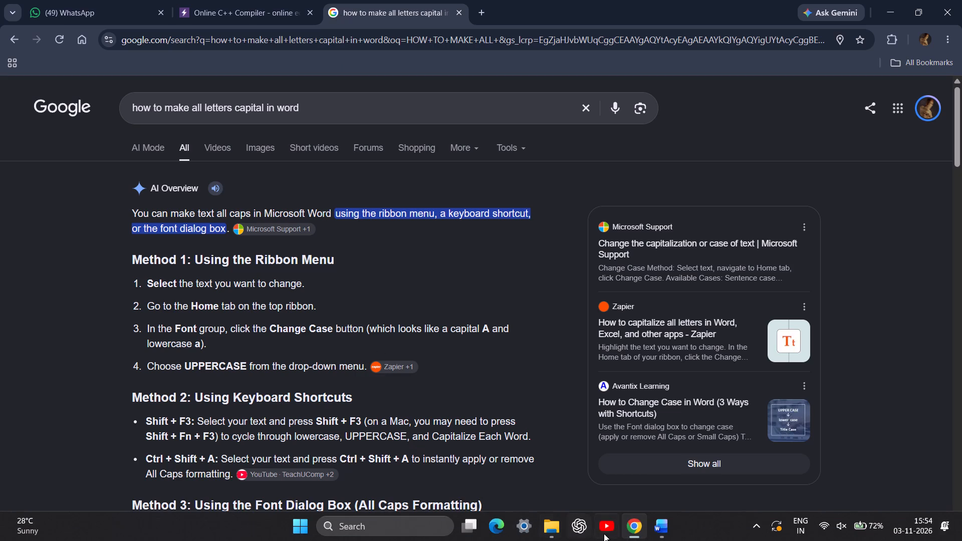
Return to the Word quotation and apply All Caps to the selected line "Bhairavnath Sugar Works Limited".
click(635, 534)
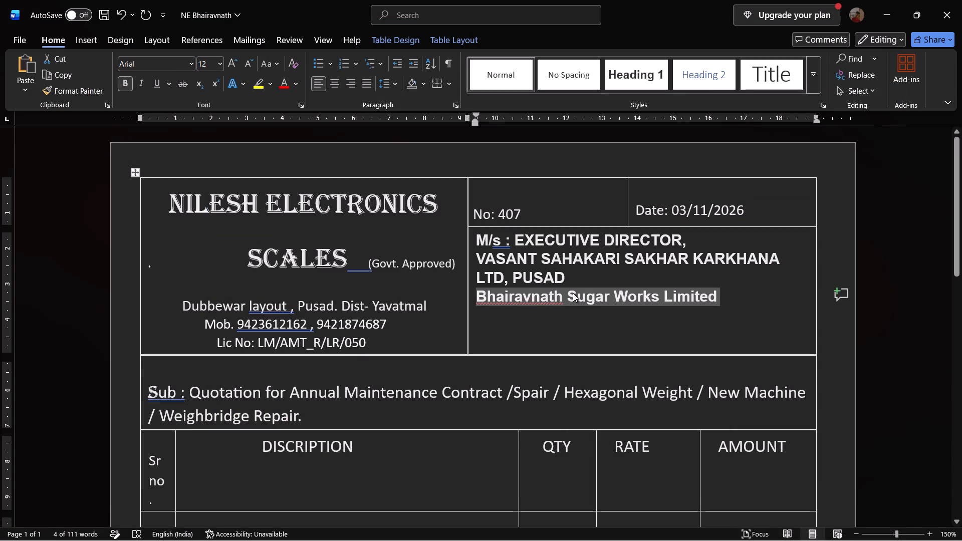
key(ctrl+shift+a)
click(601, 334)
Add a full stop after PUSAD in the recipient block, keeping BHAIRAVNATH SUGAR WORKS LIMITED on its own line below.
click(479, 299)
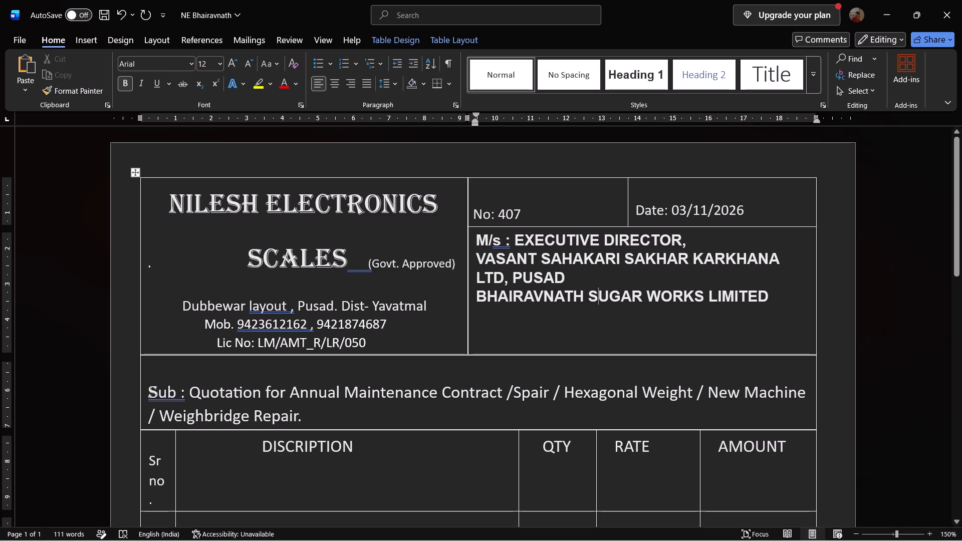
key(BackSpace)
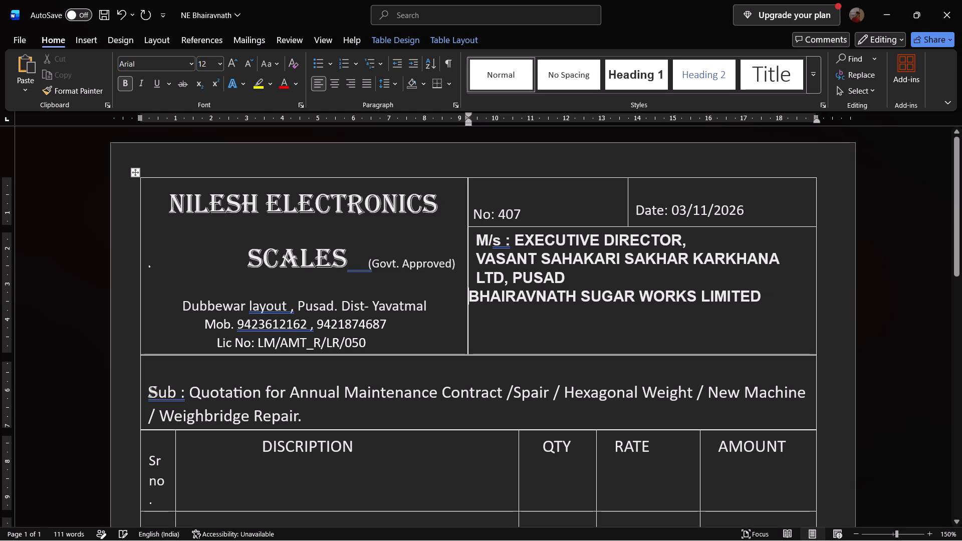
key(BackSpace)
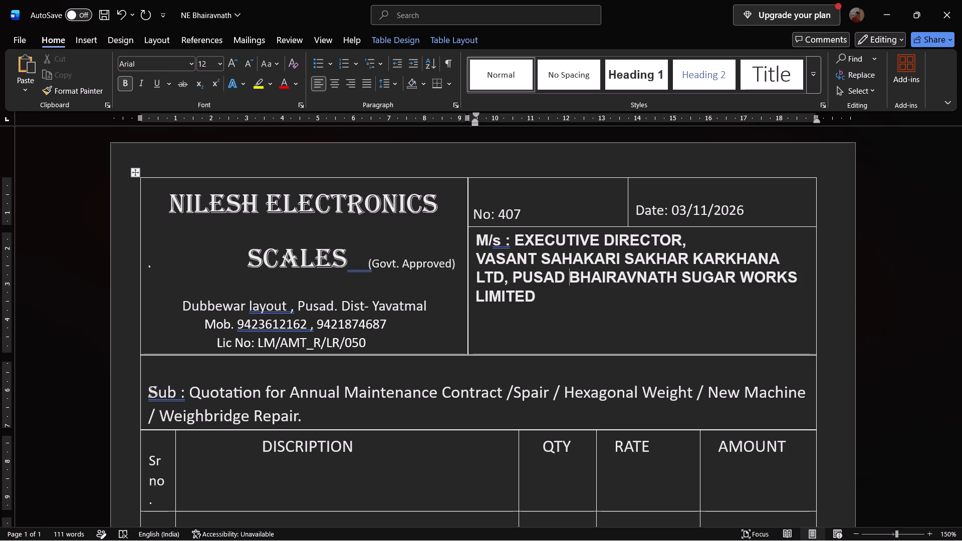
key(BackSpace)
text(,+)
key(BackSpace)
key(BackSpace)
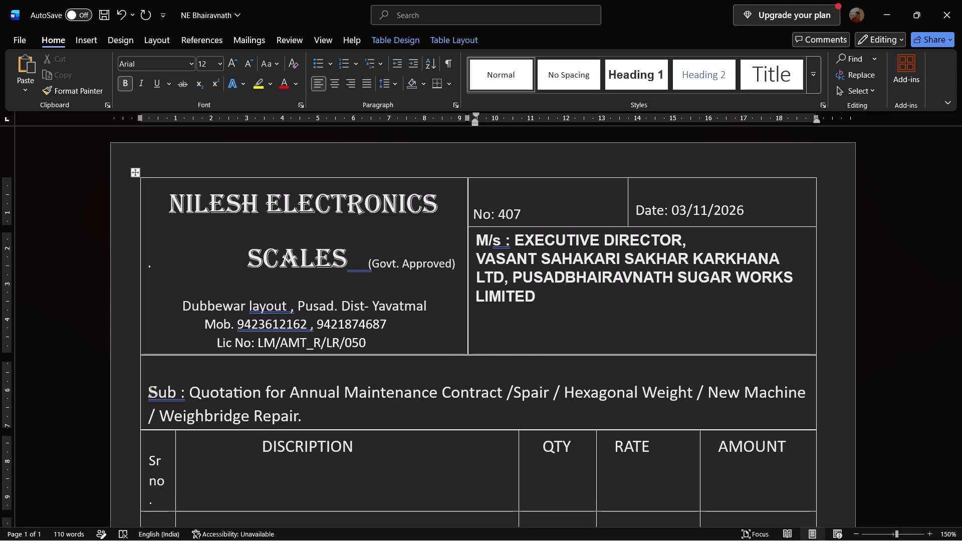
key(period)
key(space)
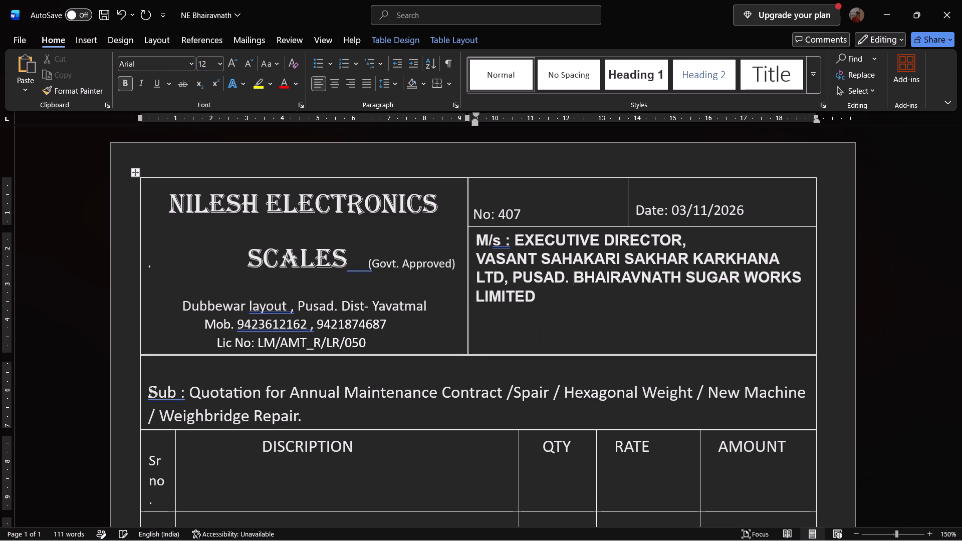
key(Return)
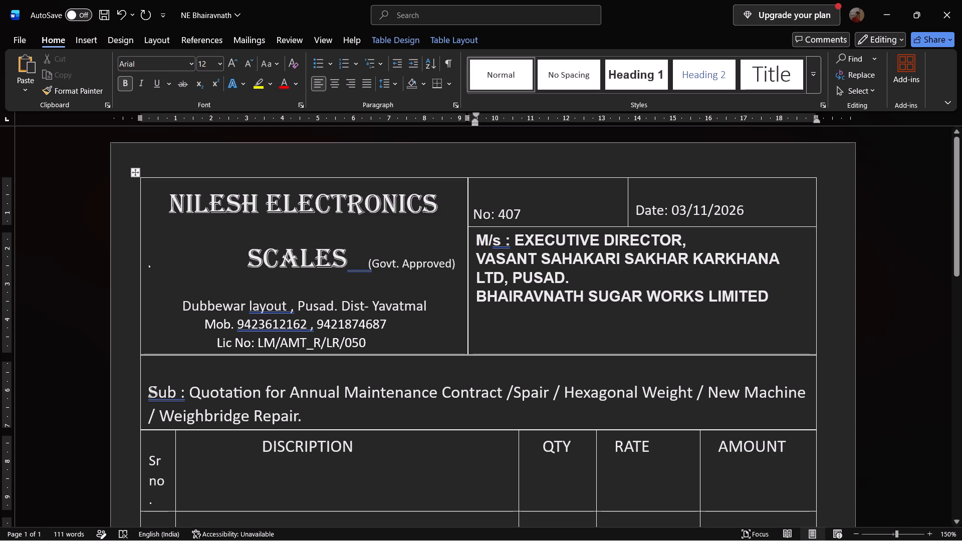
key(bracketright)
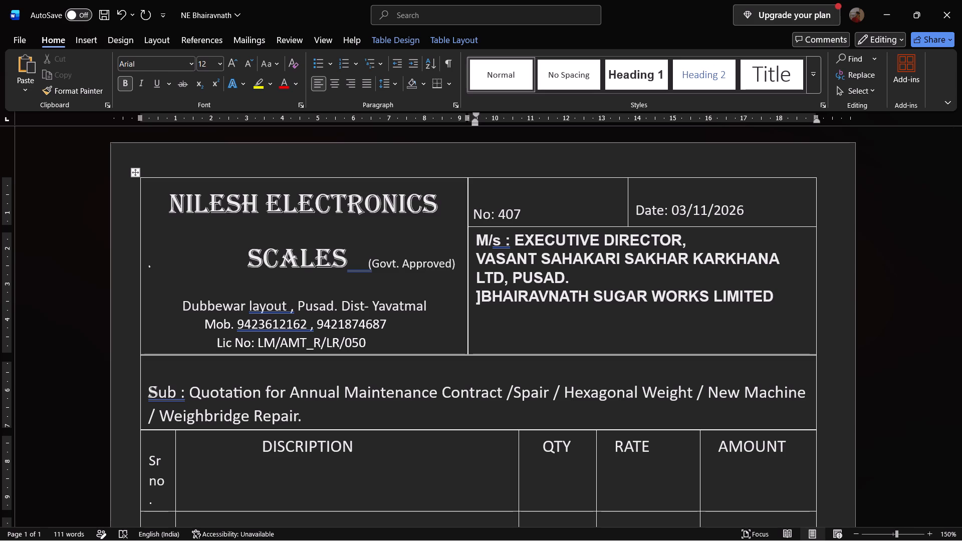
key(BackSpace)
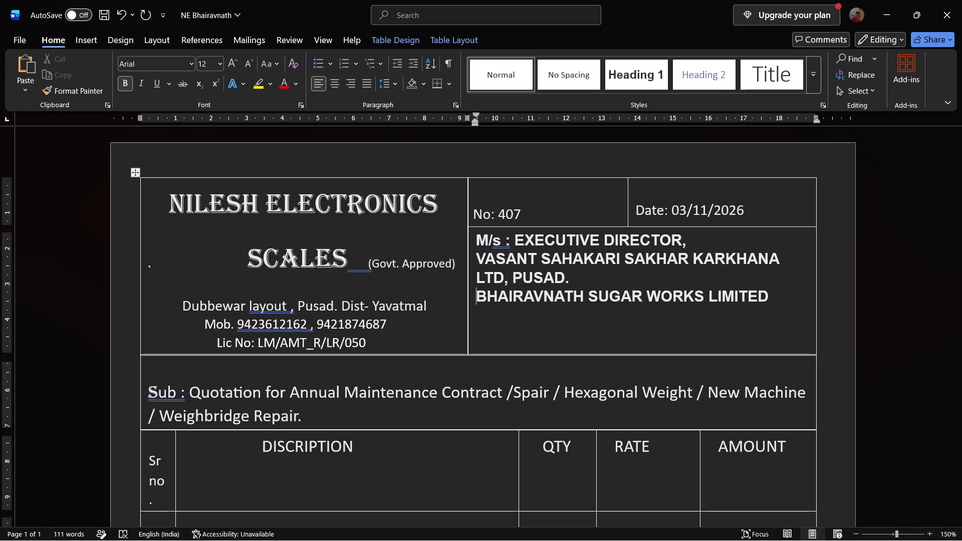
Shorten LIMITED to LTD at the end of the BHAIRAVNATH SUGAR WORKS line.
key(ctrl+alt+Right)
key(ctrl+Right)
key(ctrl+Right)
key(ctrl+Right)
key(ctrl+Right)
key(BackSpace)
key(BackSpace)
key(BackSpace)
key(BackSpace)
key(BackSpace)
key(BackSpace)
key(BackSpace)
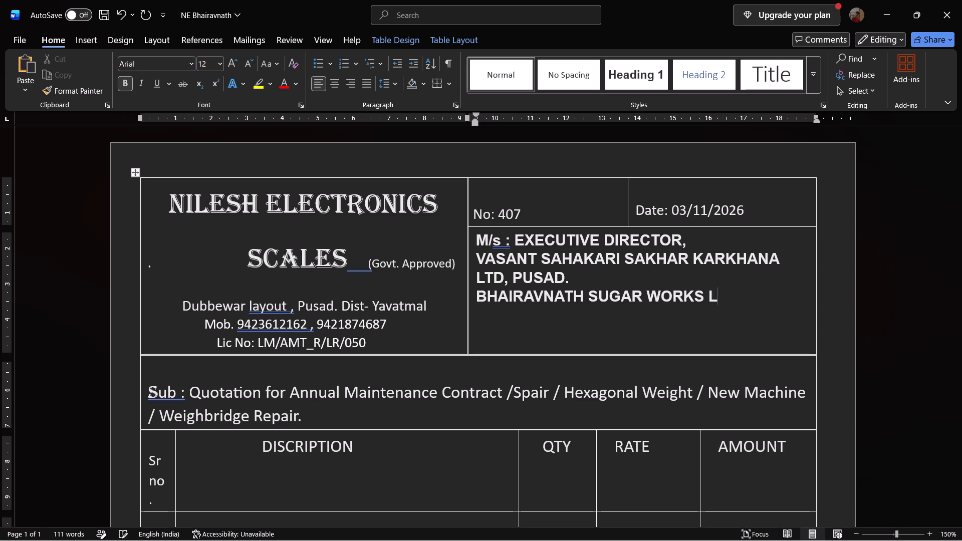
text(TD)
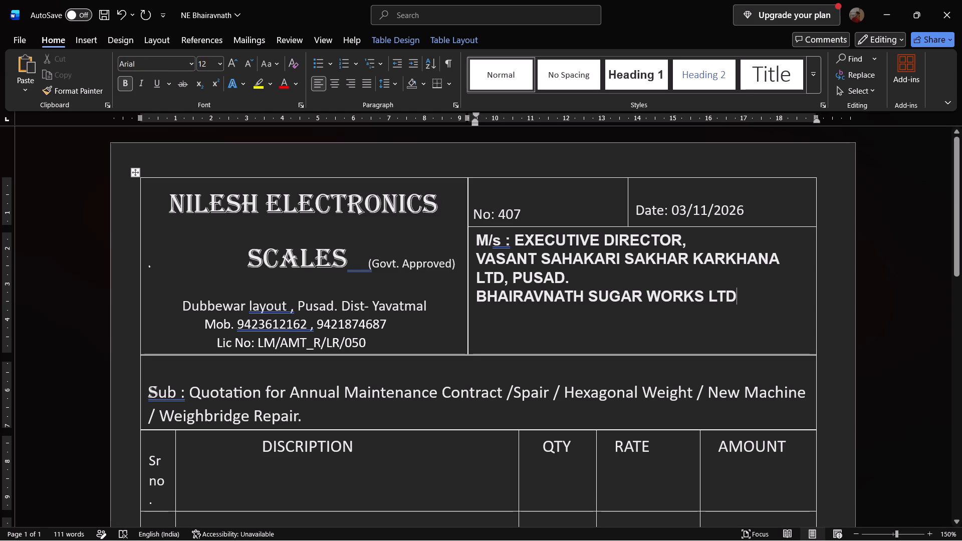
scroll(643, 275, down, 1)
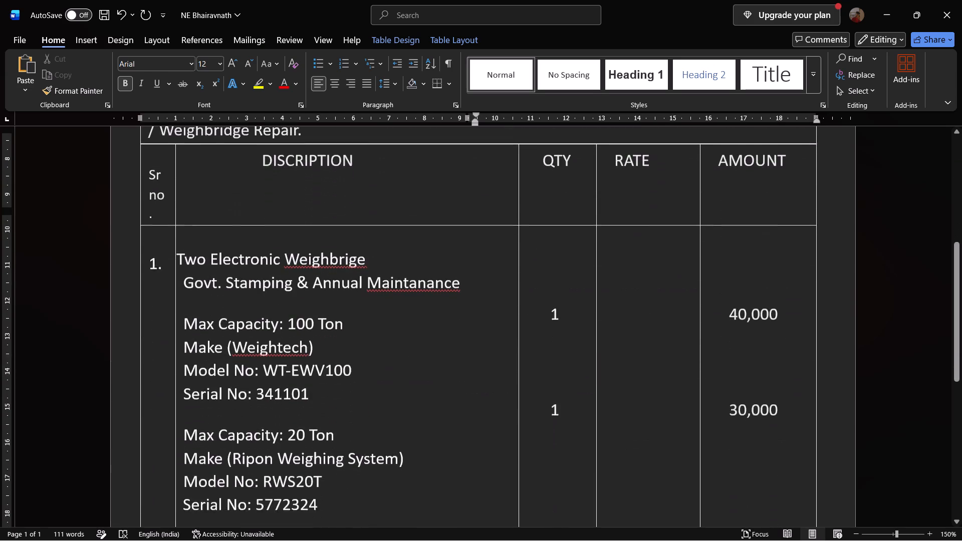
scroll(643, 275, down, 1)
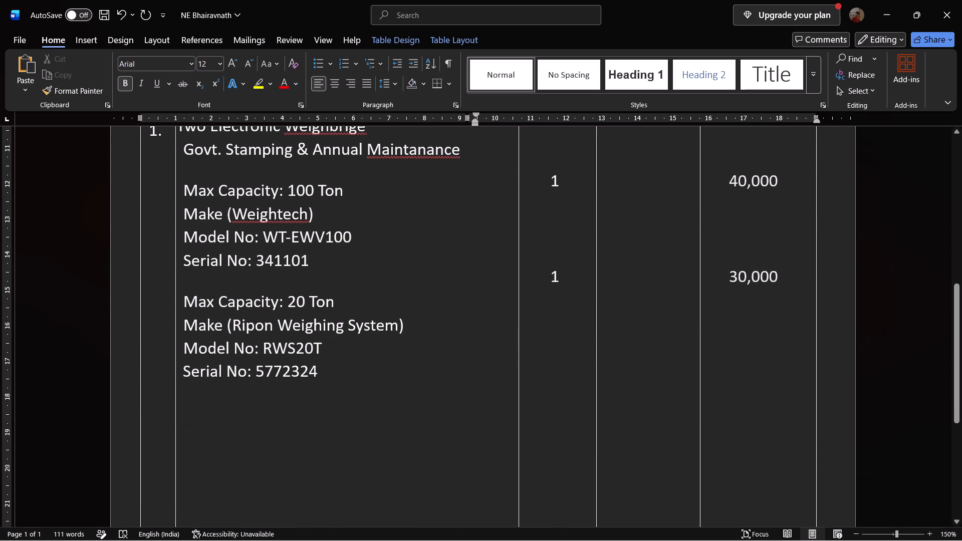
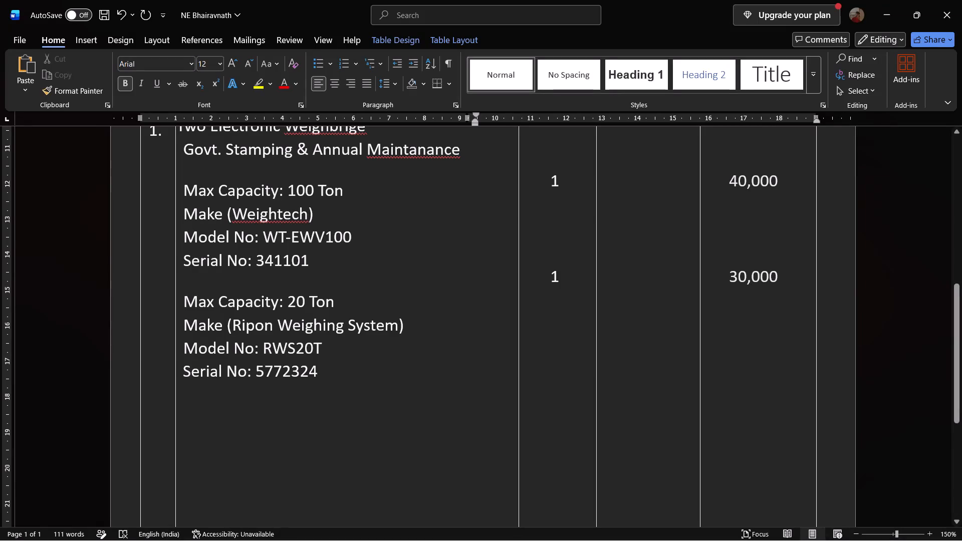
Set the amount to 65,000 for the 100 Ton weighbridge and to 45,000 for the 20 Ton weighbridge.
click(745, 185)
key(BackSpace)
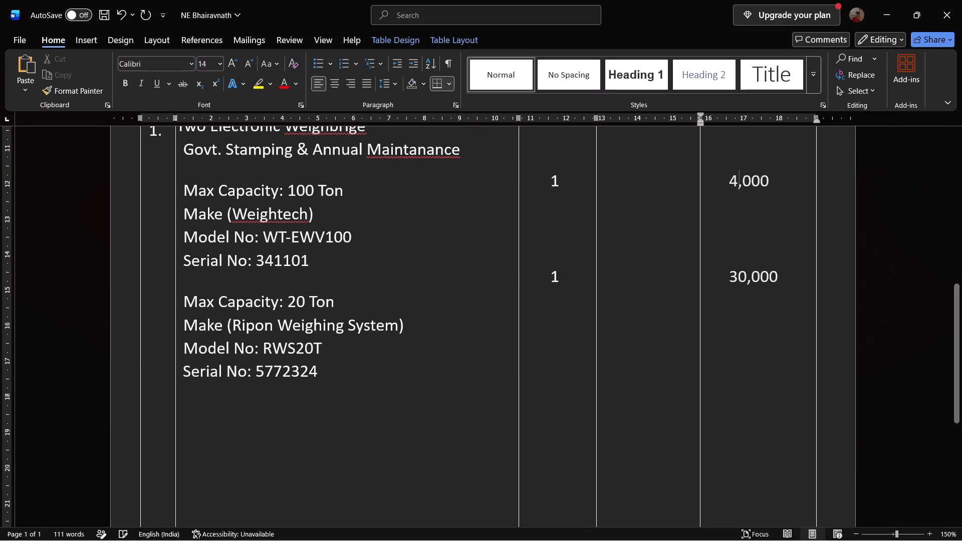
key(BackSpace)
text(65)
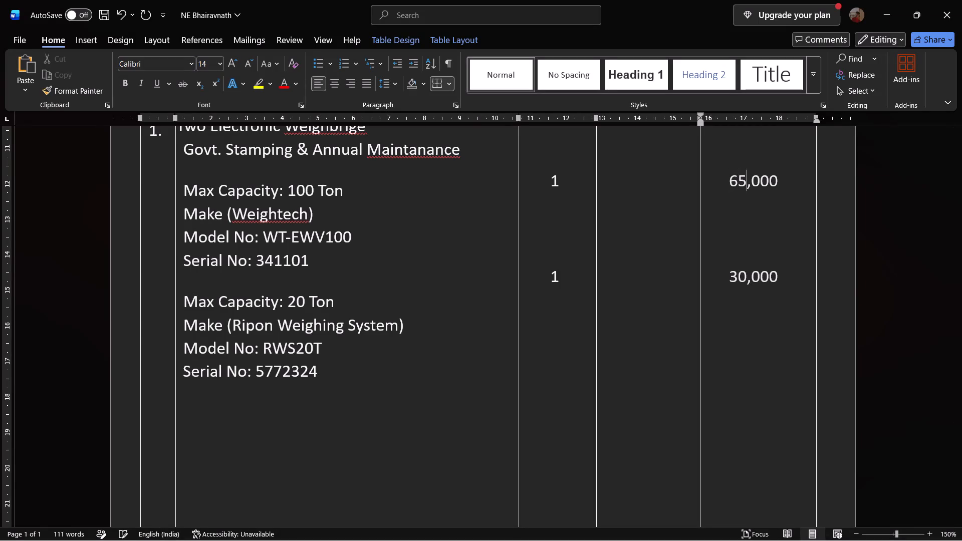
key(Down)
key(Down)
key(Down)
key(Down)
key(Down)
key(BackSpace)
key(BackSpace)
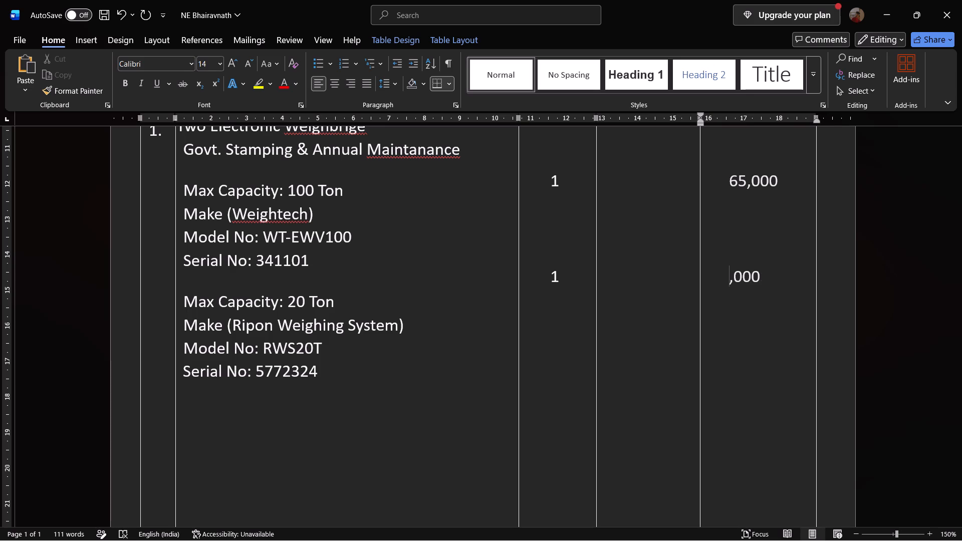
text(45)
Set the TOTAL figure below the quotation table to 1,10,000.
scroll(745, 185, down, 2)
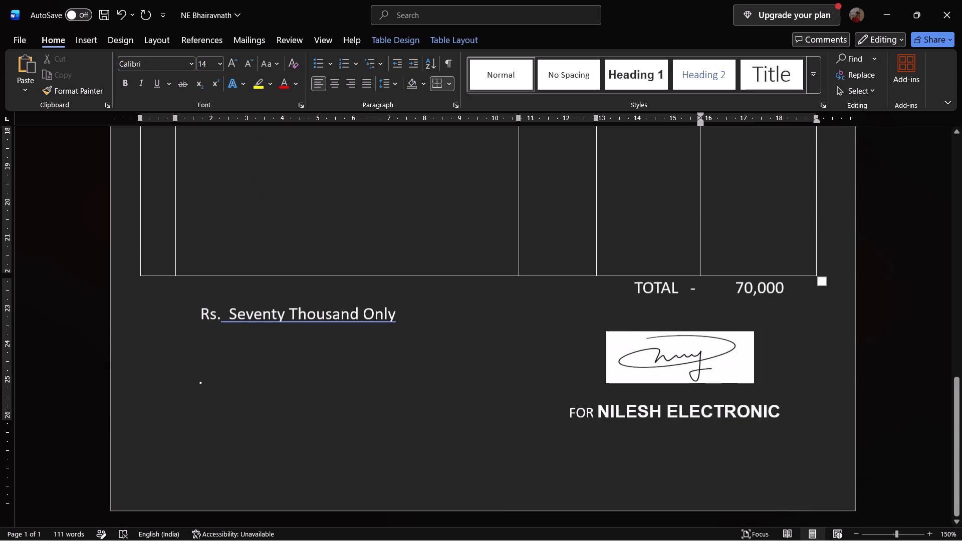
scroll(745, 185, down, 1)
scroll(785, 233, right, 1)
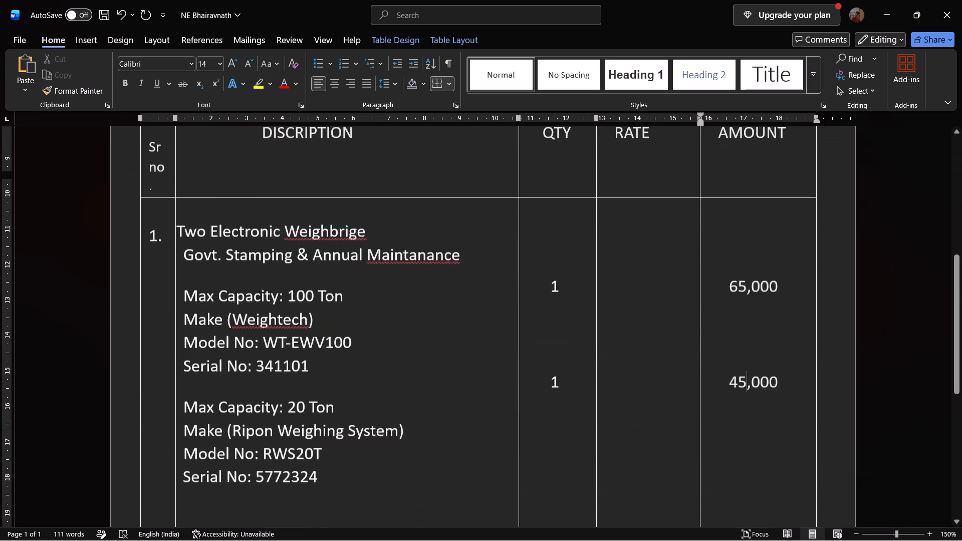
scroll(785, 233, right, 1)
scroll(763, 339, up, 1)
scroll(763, 339, down, 1)
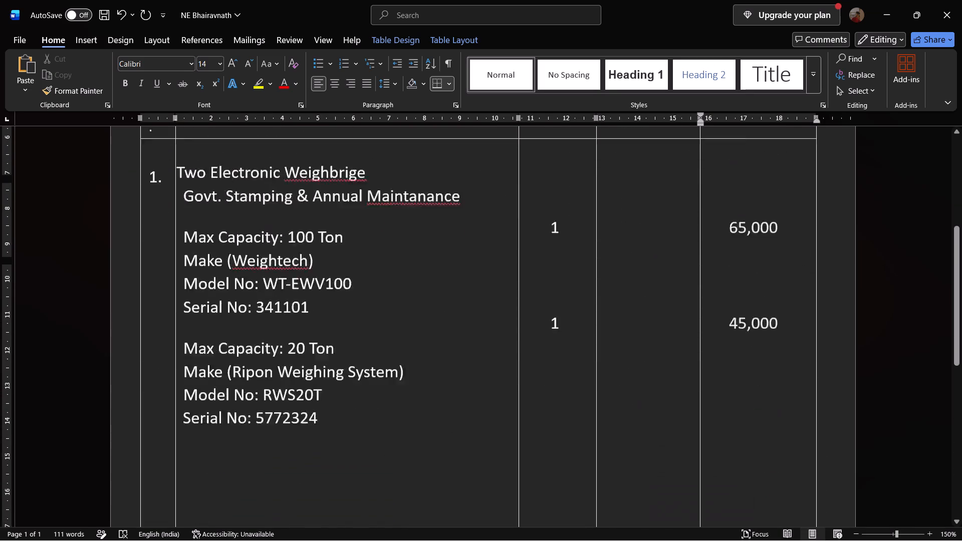
scroll(763, 339, down, 1)
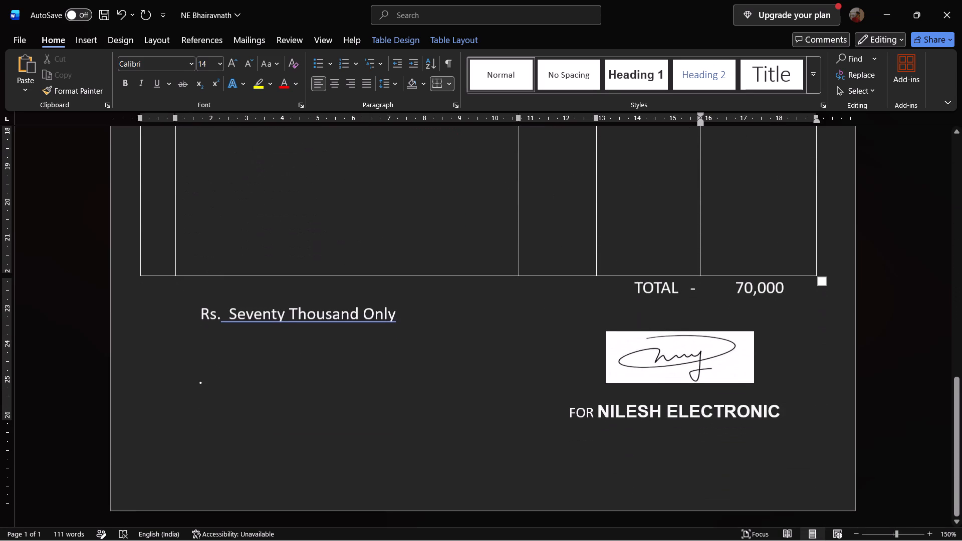
click(753, 291)
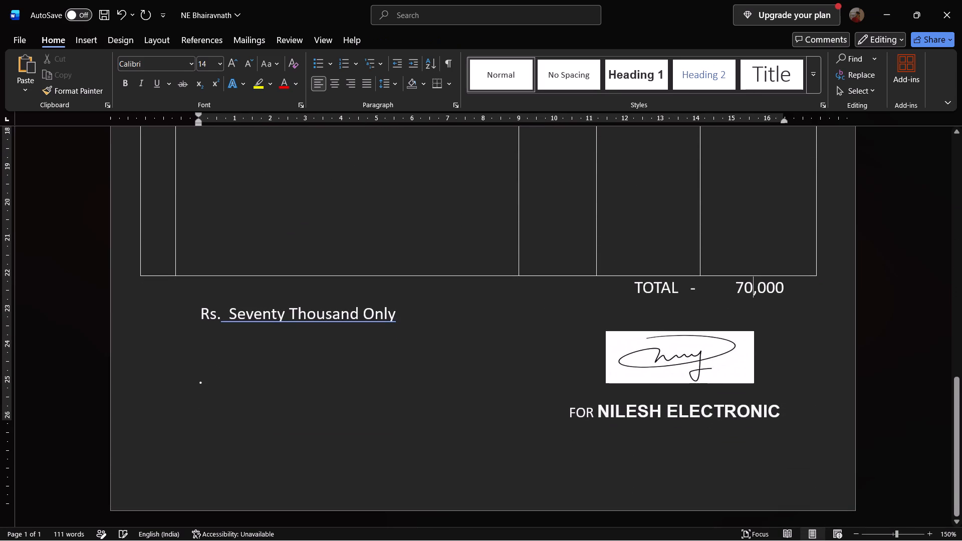
key(Left)
key(bracketright)
key(BackSpace)
key(BackSpace)
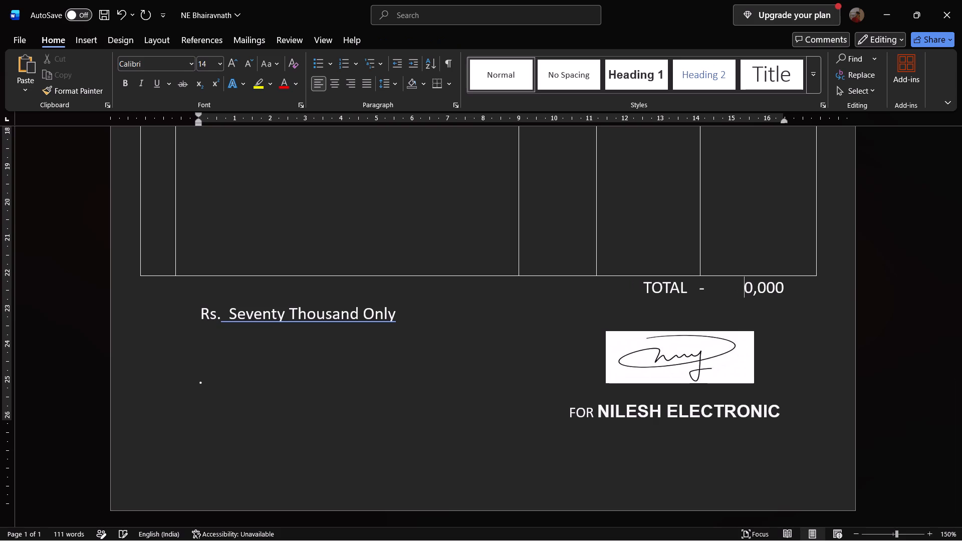
text(1,1)
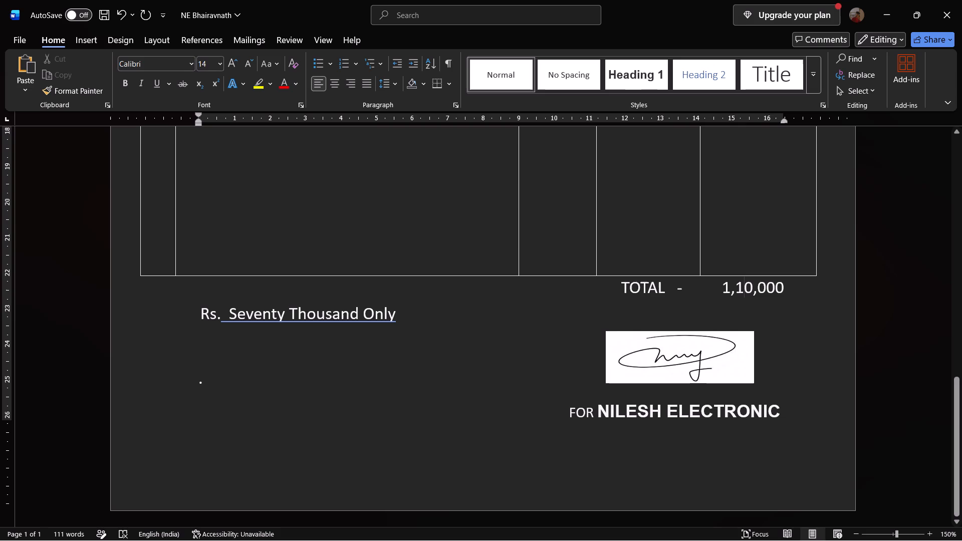
Reword the rupee amount in words below the table as "One Lakh Ten Thousand Only".
click(284, 317)
text(==)
key(BackSpace)
key(BackSpace)
key(BackSpace)
key(BackSpace)
key(BackSpace)
key(BackSpace)
key(BackSpace)
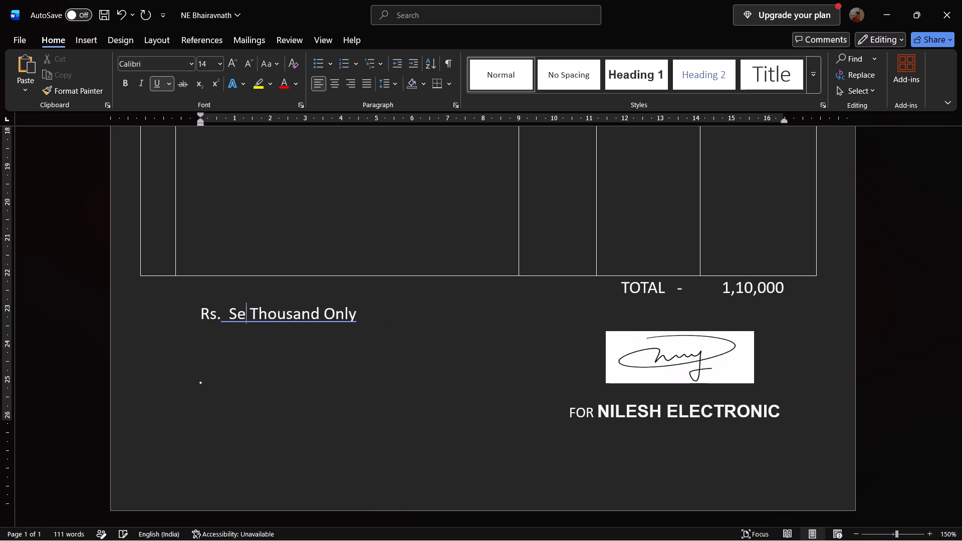
key(BackSpace)
key(BackSpace)
key(shift+o)
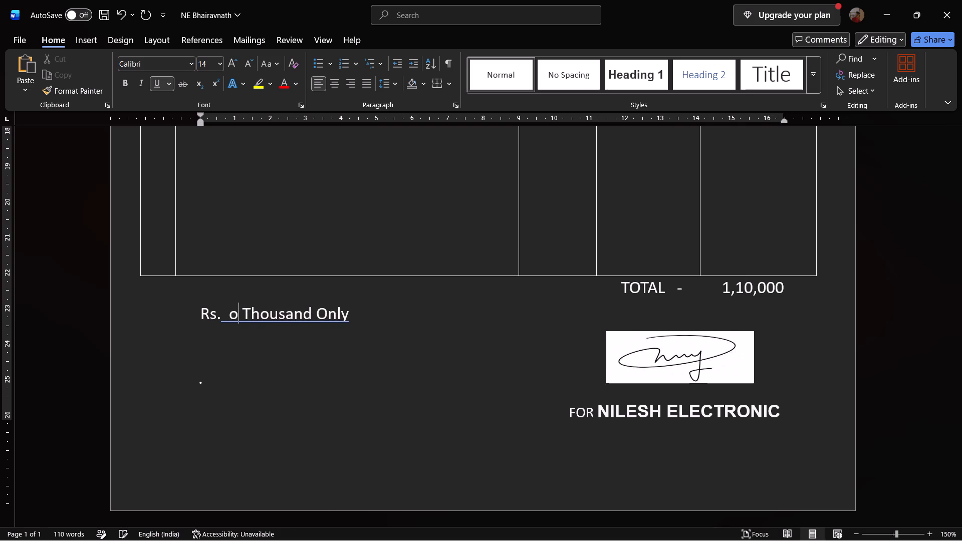
key(BackSpace)
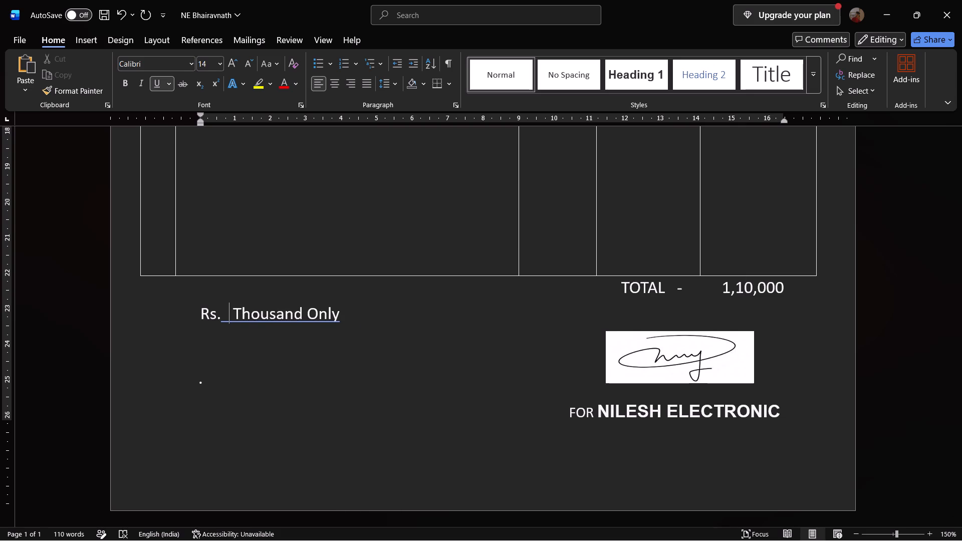
text(One)
key(space)
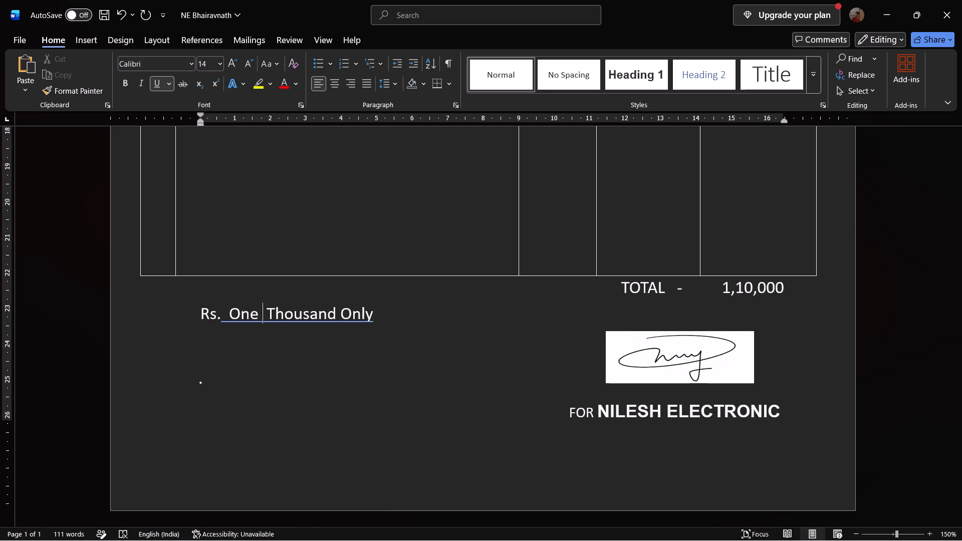
text(Lak)
text(hj)
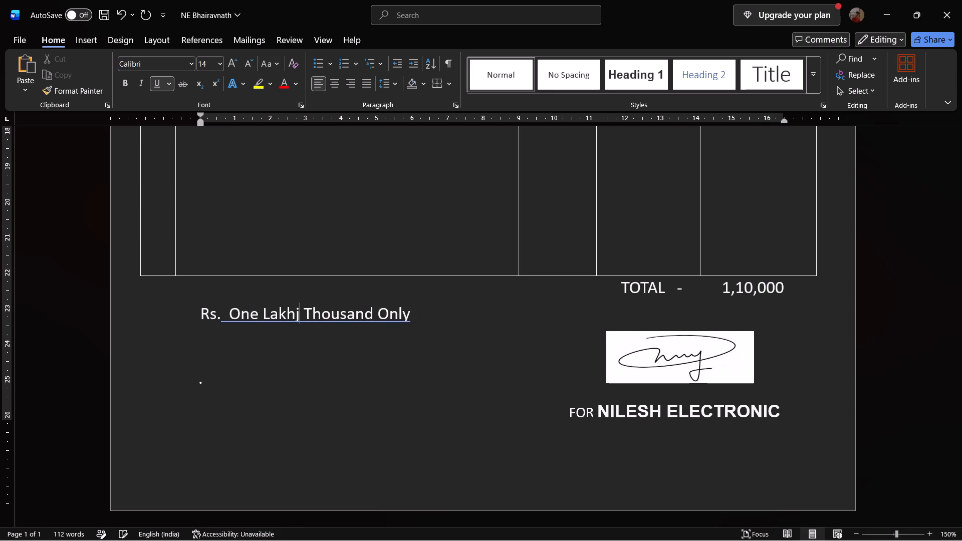
key(equal)
key(BackSpace)
key(BackSpace)
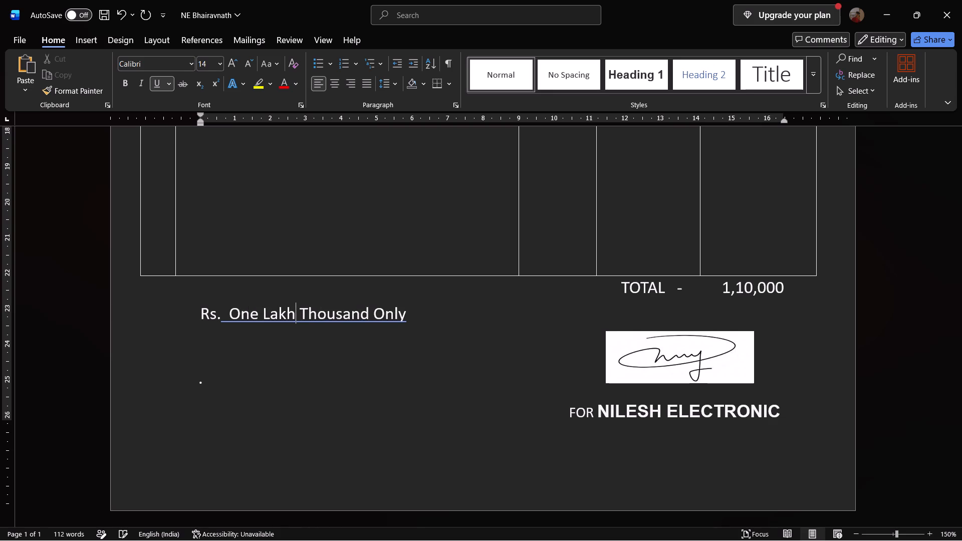
key(space)
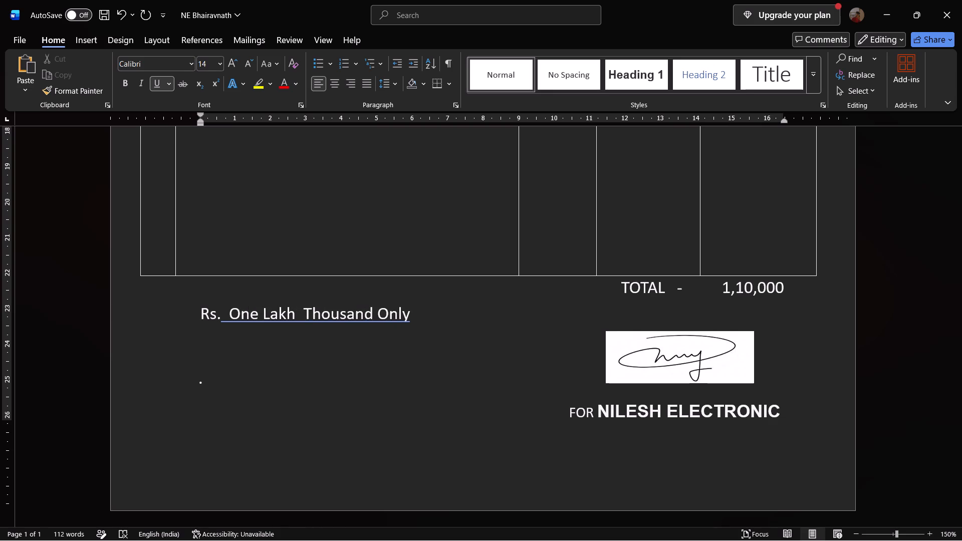
text(Ten)
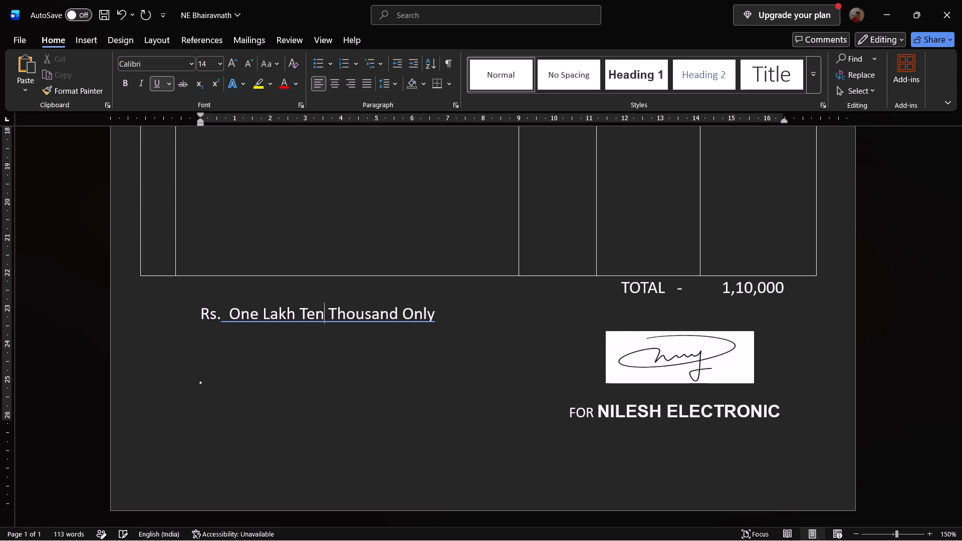
Add two new lines below "Serial No: 5772324" in the description cell.
scroll(531, 329, up, 2)
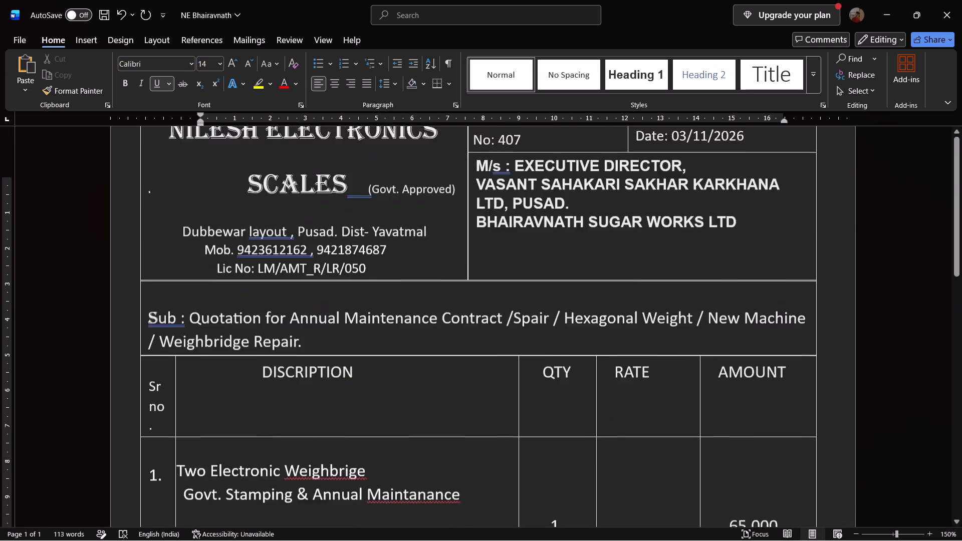
scroll(531, 329, down, 2)
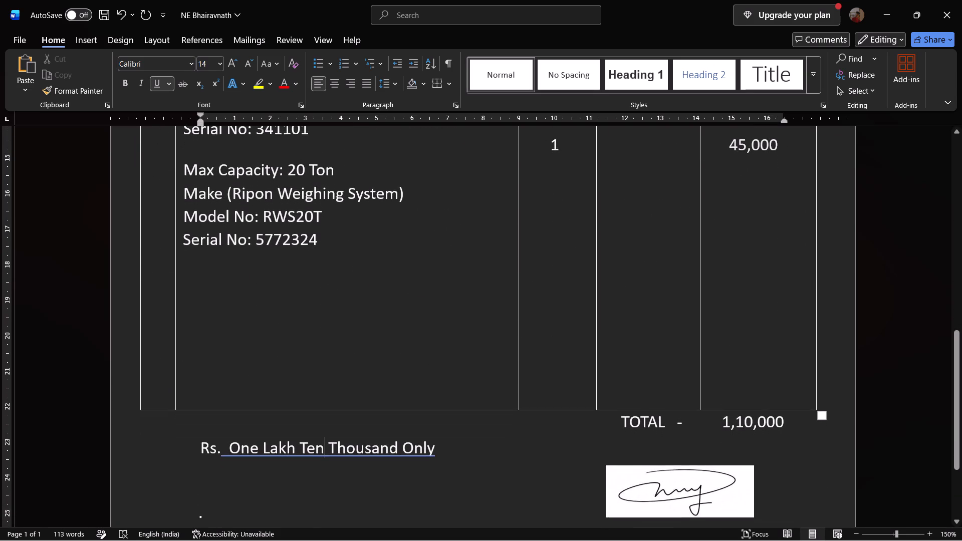
click(361, 254)
key(Return)
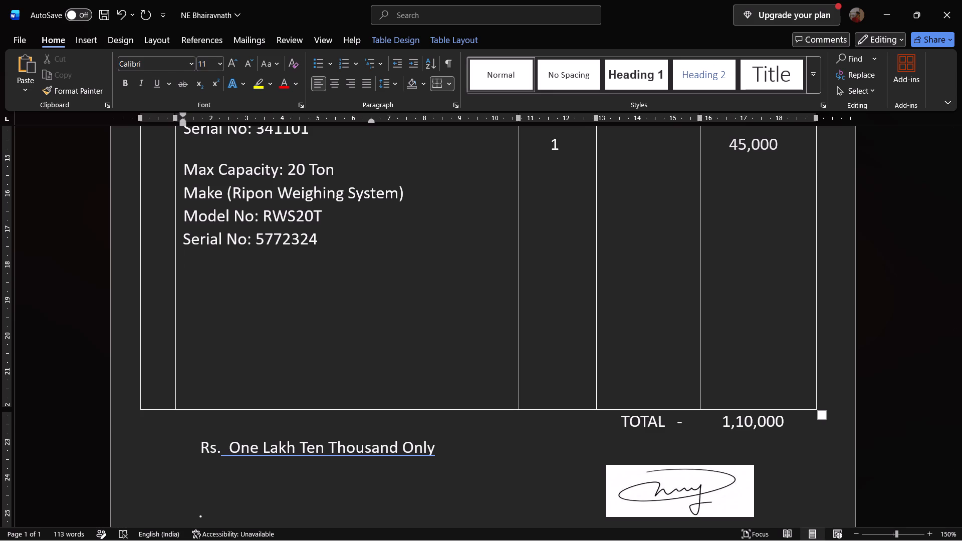
key(Return)
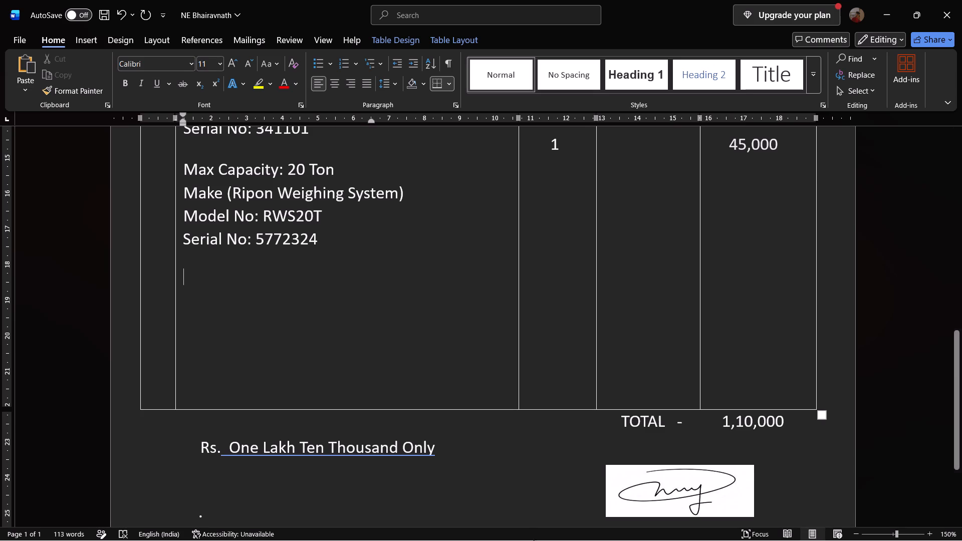
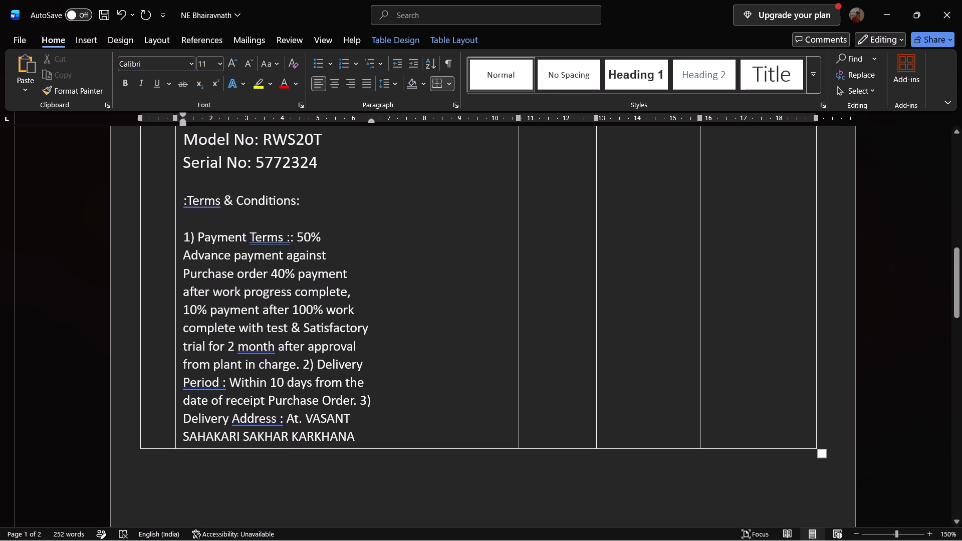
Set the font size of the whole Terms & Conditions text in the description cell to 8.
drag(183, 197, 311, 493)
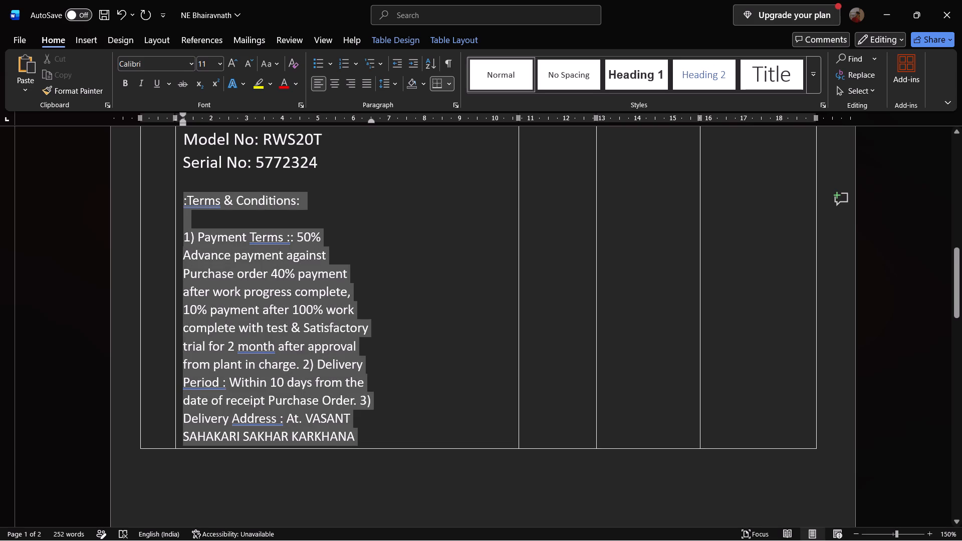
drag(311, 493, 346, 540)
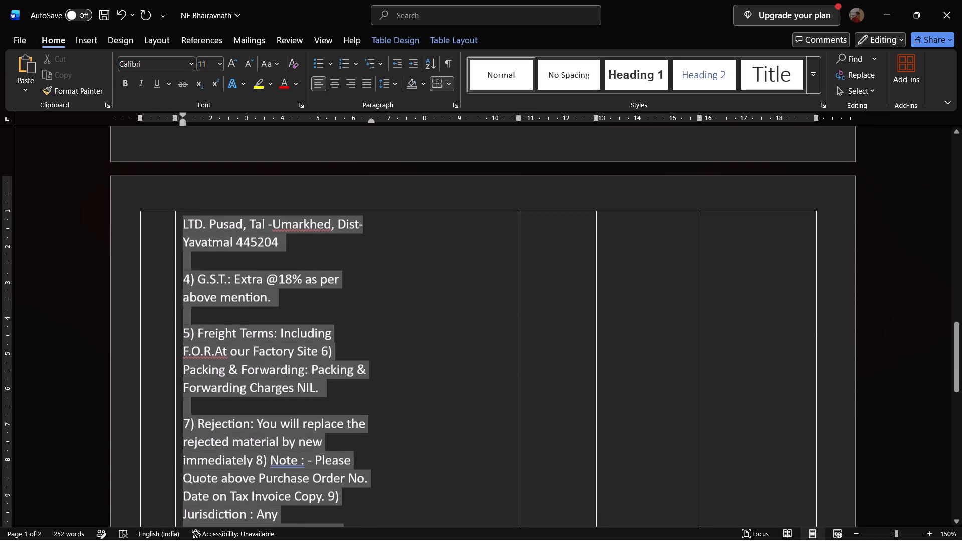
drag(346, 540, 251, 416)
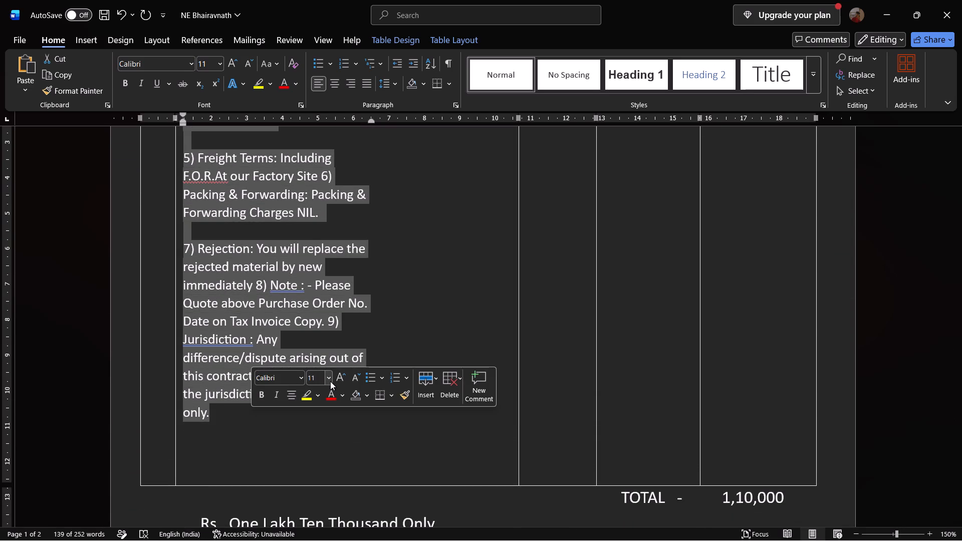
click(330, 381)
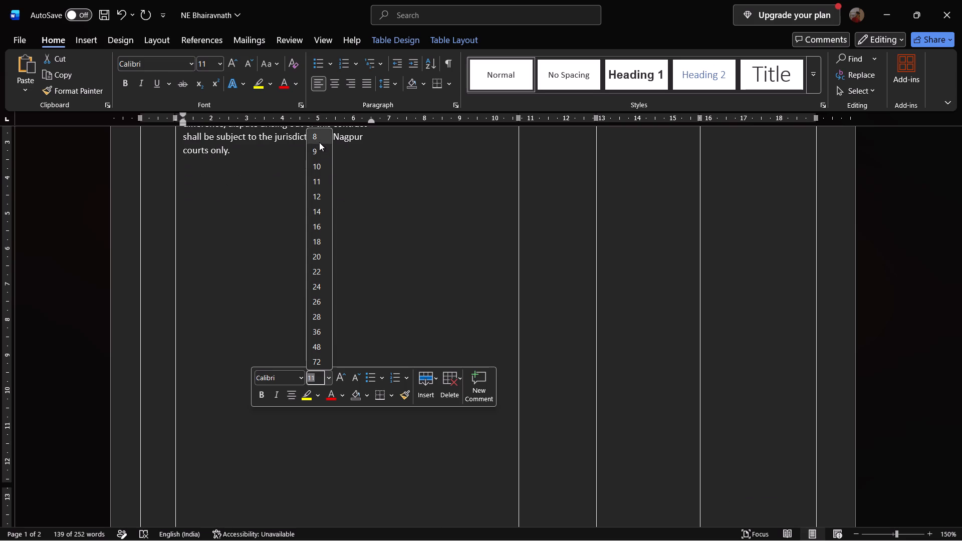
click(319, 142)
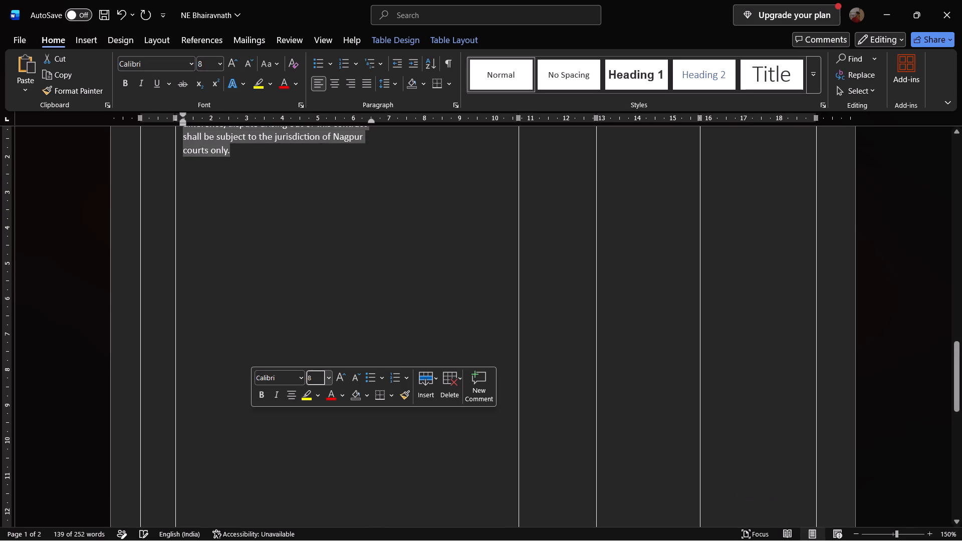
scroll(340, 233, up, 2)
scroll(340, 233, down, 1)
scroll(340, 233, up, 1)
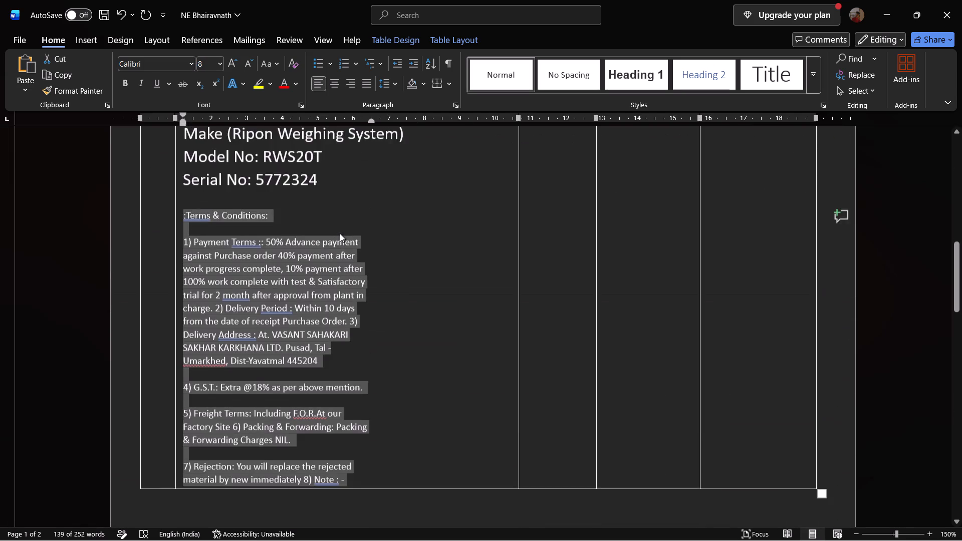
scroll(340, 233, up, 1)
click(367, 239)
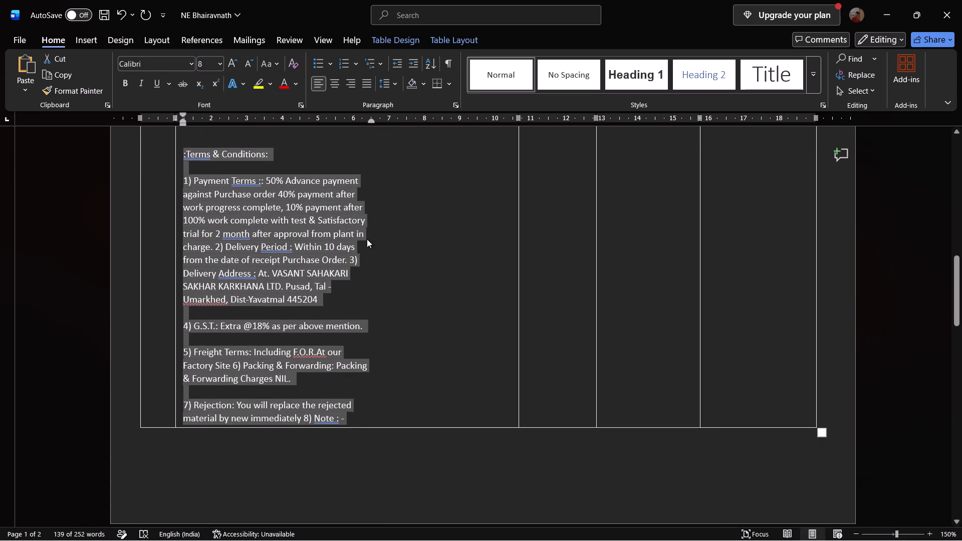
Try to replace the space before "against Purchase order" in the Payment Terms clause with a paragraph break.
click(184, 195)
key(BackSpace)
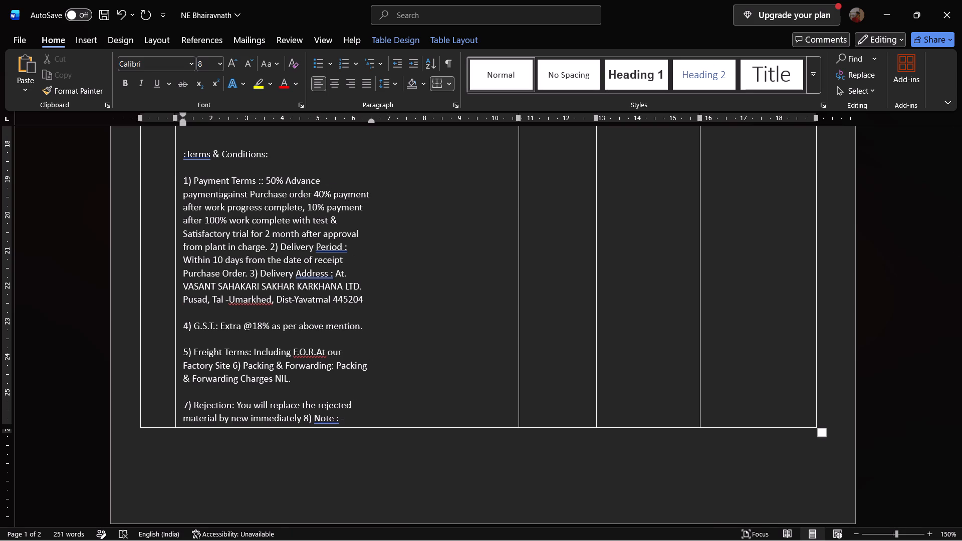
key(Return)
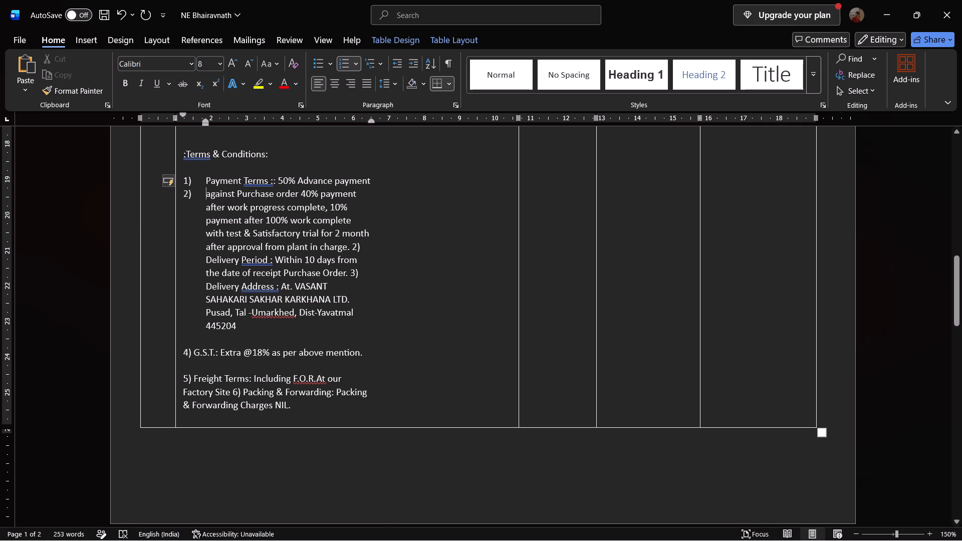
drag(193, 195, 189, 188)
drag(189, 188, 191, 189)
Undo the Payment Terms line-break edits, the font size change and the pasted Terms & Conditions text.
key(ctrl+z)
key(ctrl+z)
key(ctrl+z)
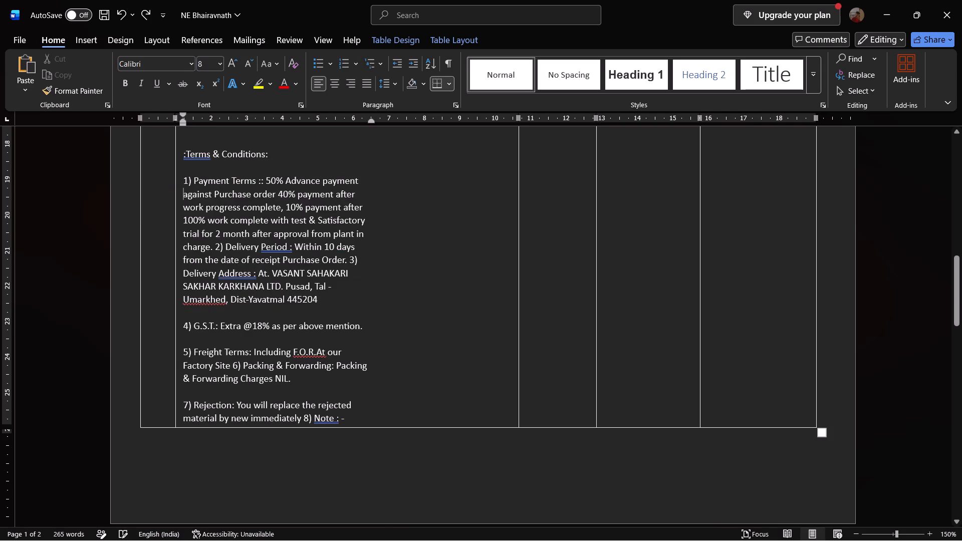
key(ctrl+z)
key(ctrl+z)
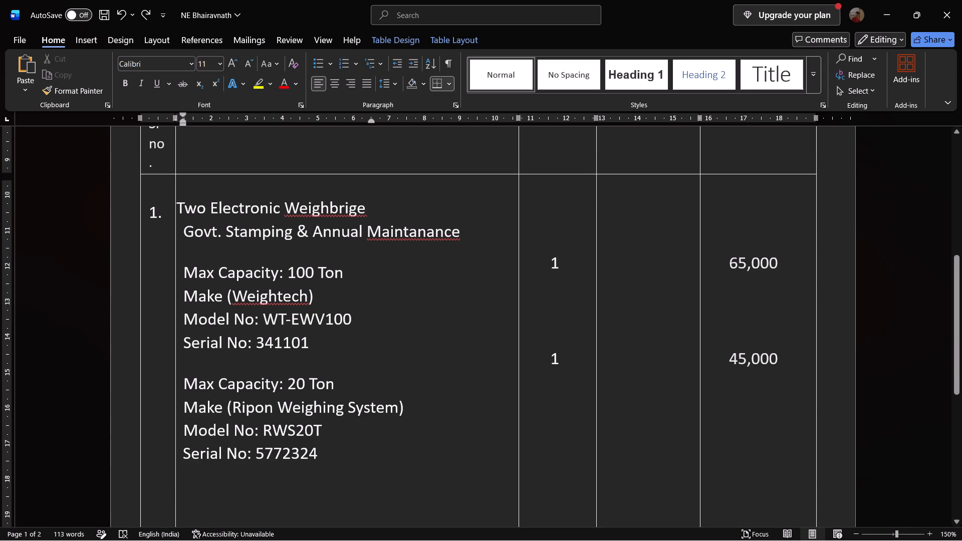
Open Notepad and paste the copied Terms & Conditions text into a blank untitled note.
scroll(252, 255, down, 3)
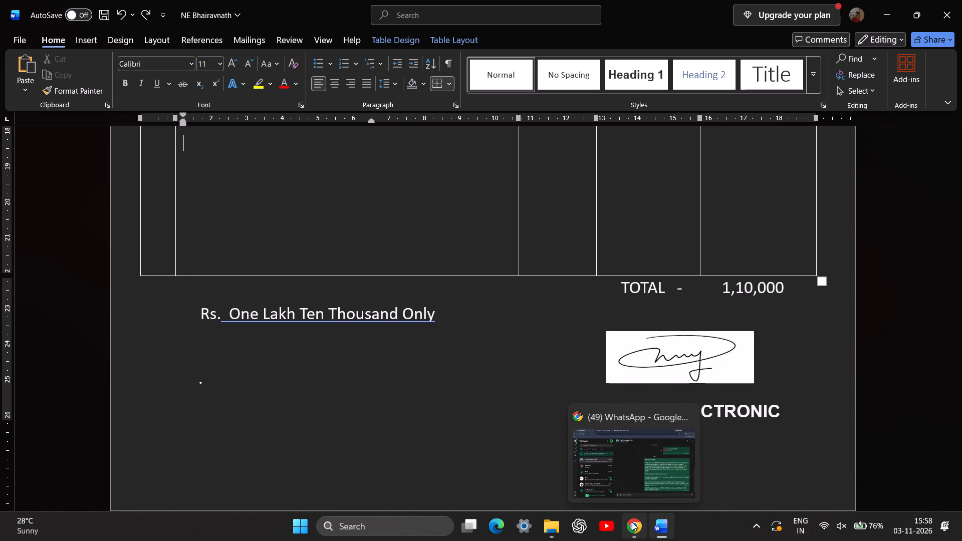
click(301, 520)
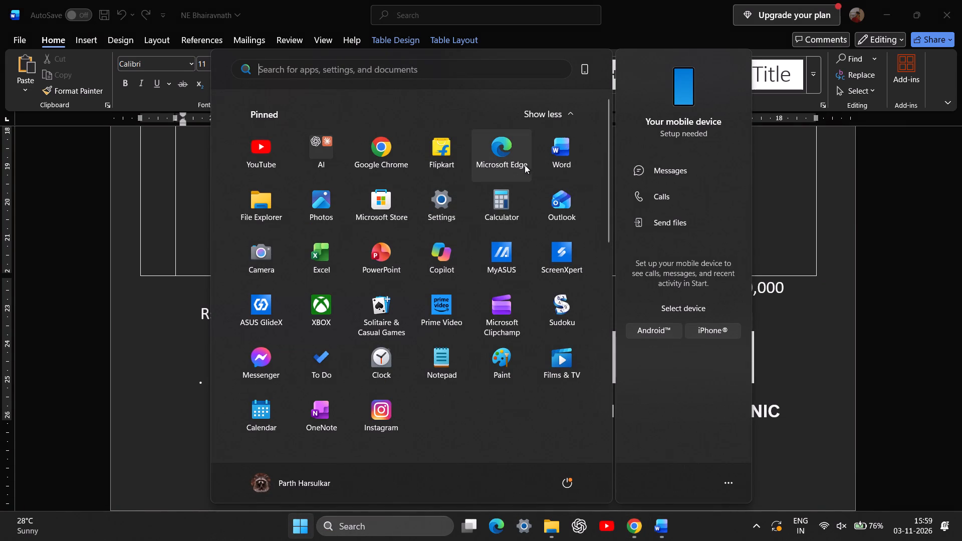
click(439, 350)
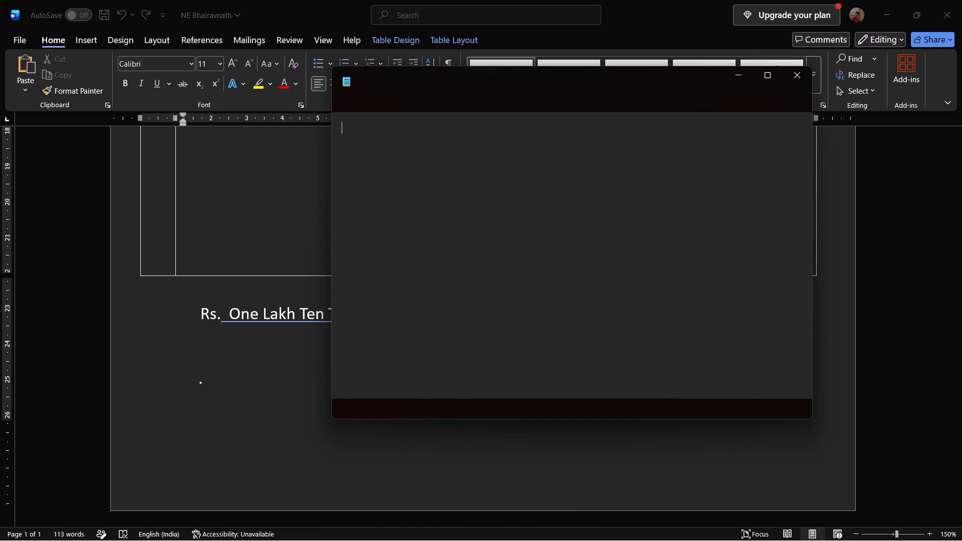
click(518, 234)
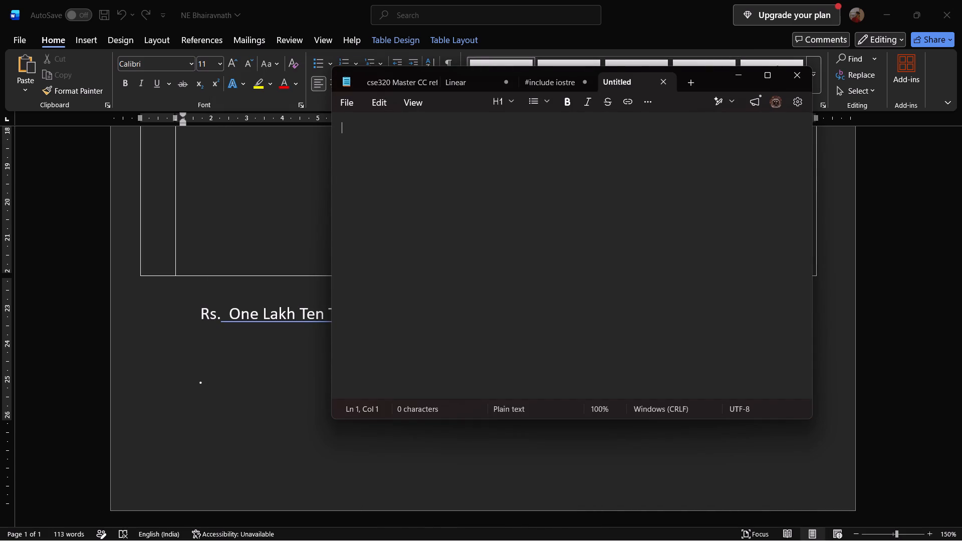
key(ctrl+v)
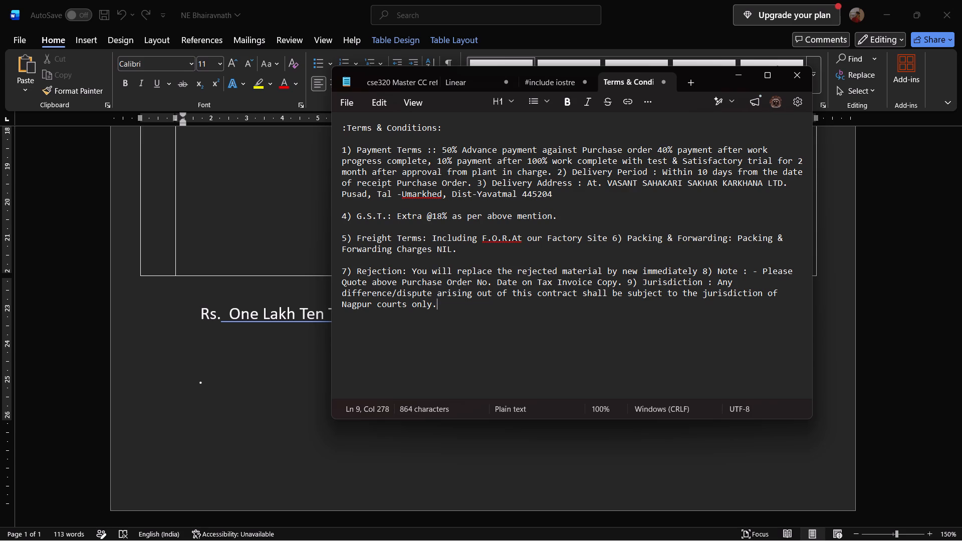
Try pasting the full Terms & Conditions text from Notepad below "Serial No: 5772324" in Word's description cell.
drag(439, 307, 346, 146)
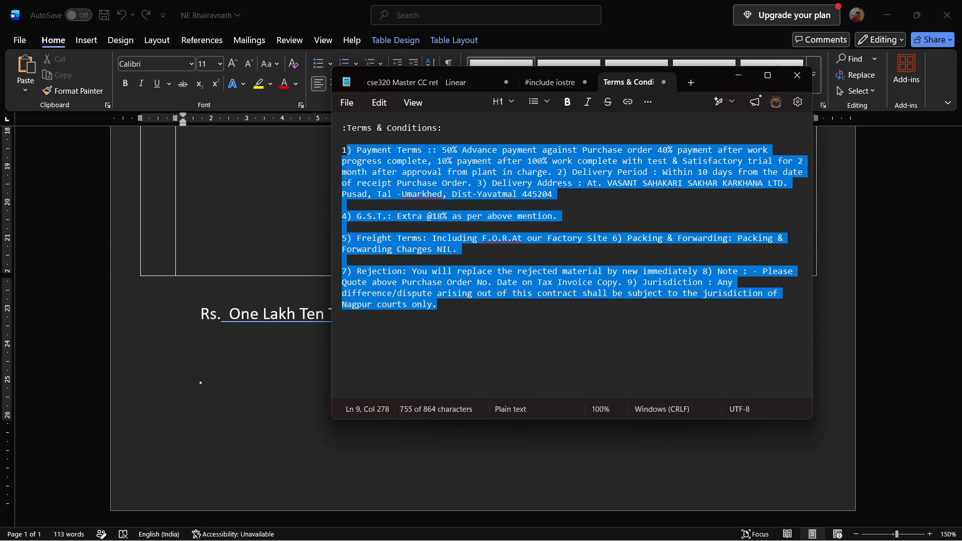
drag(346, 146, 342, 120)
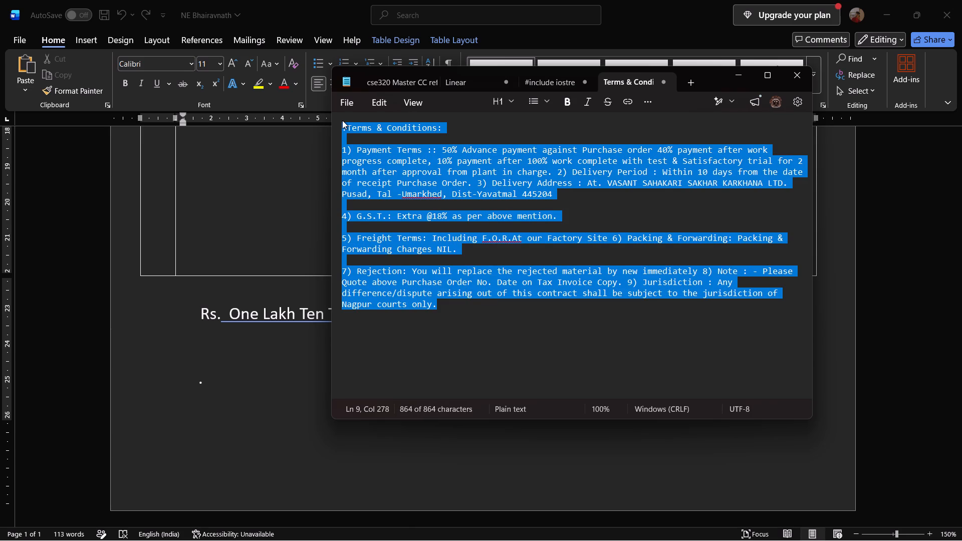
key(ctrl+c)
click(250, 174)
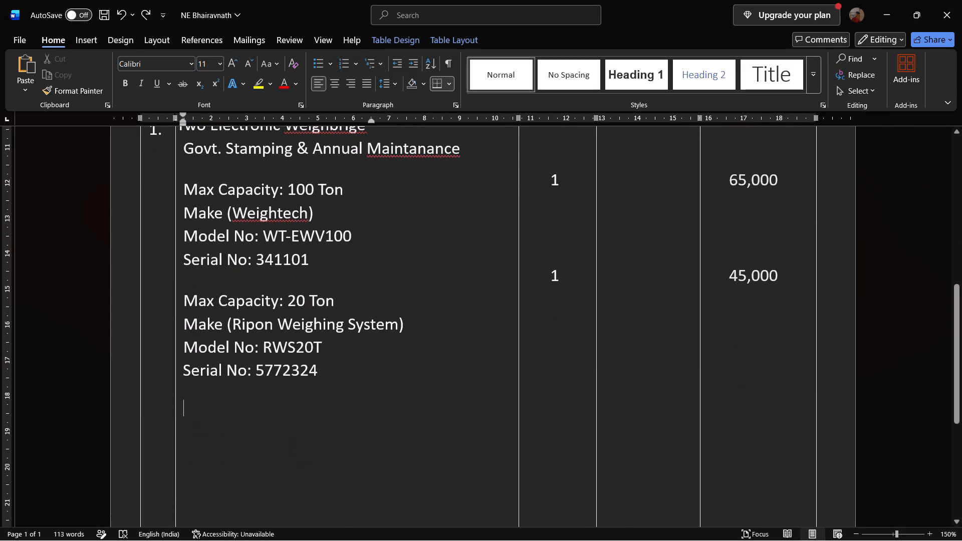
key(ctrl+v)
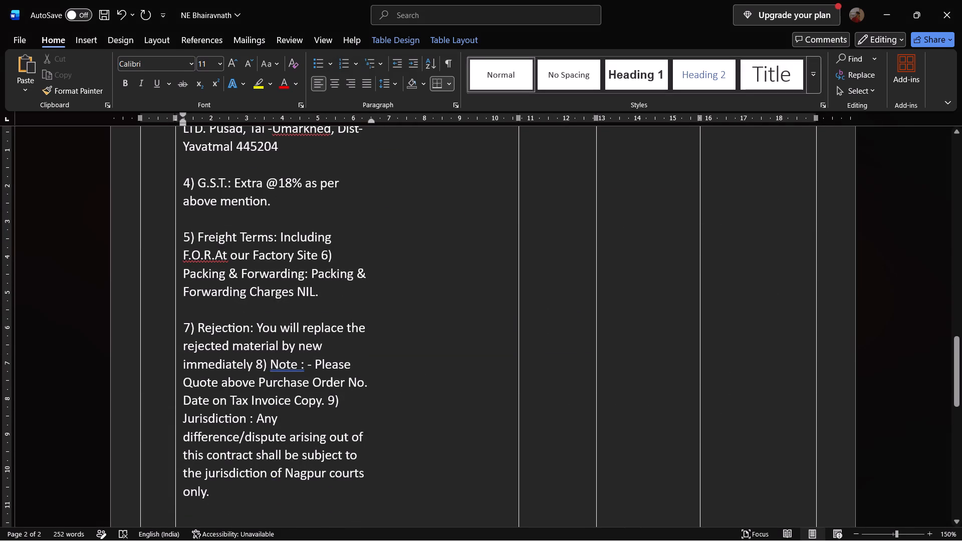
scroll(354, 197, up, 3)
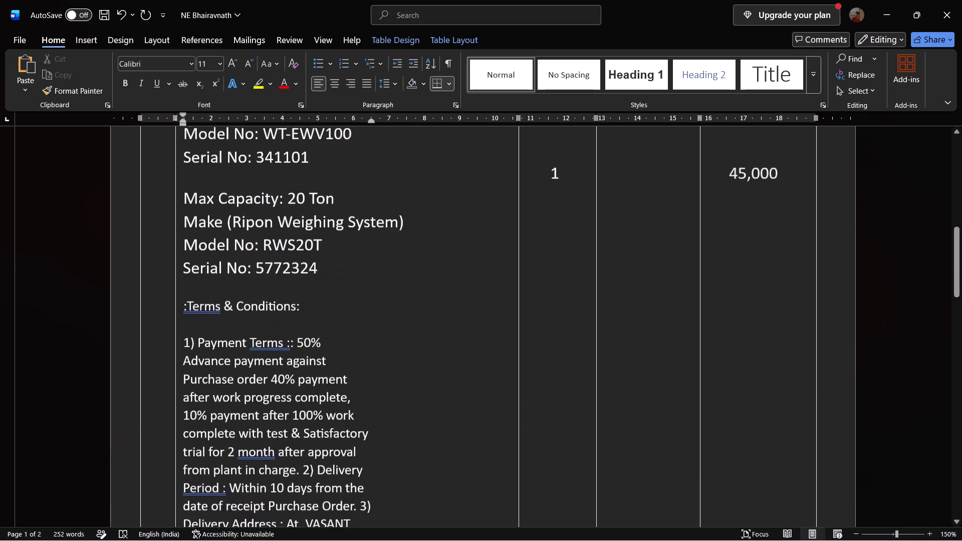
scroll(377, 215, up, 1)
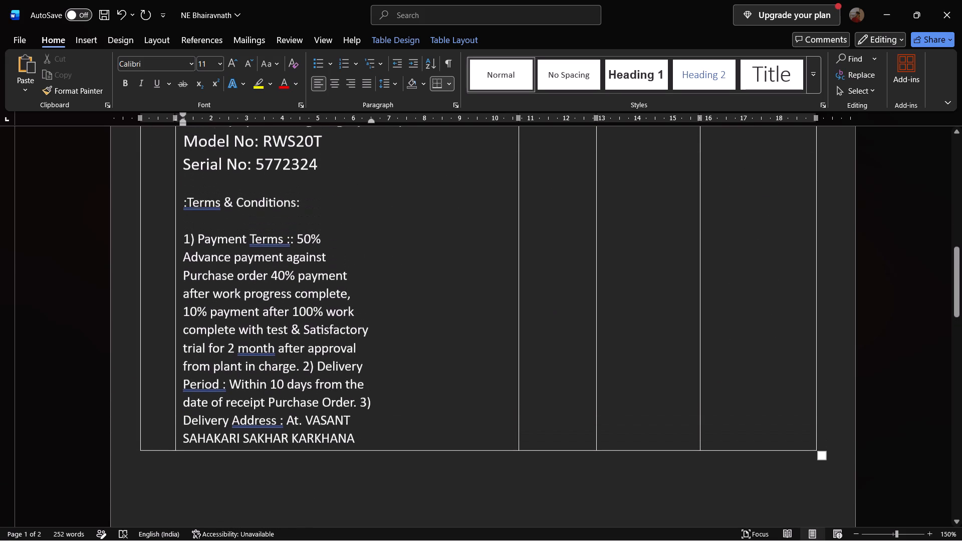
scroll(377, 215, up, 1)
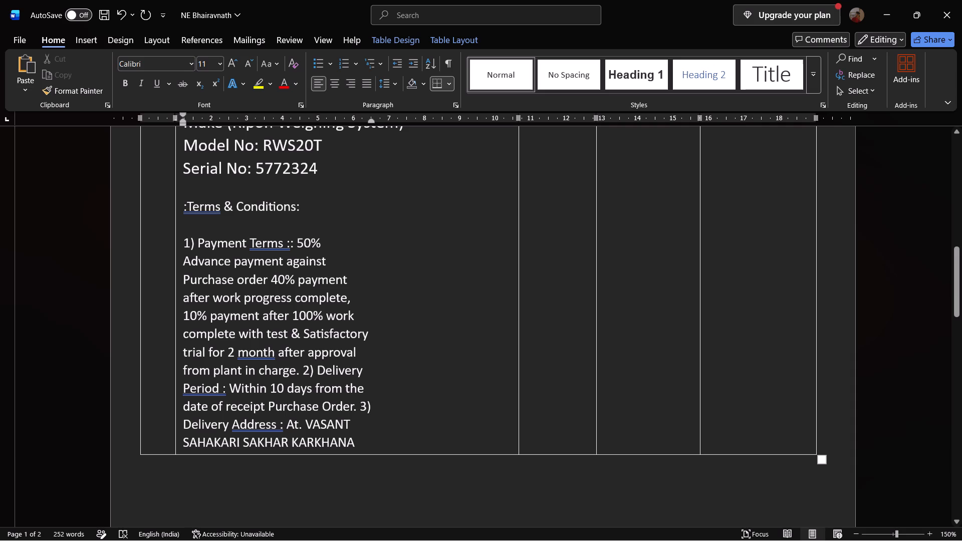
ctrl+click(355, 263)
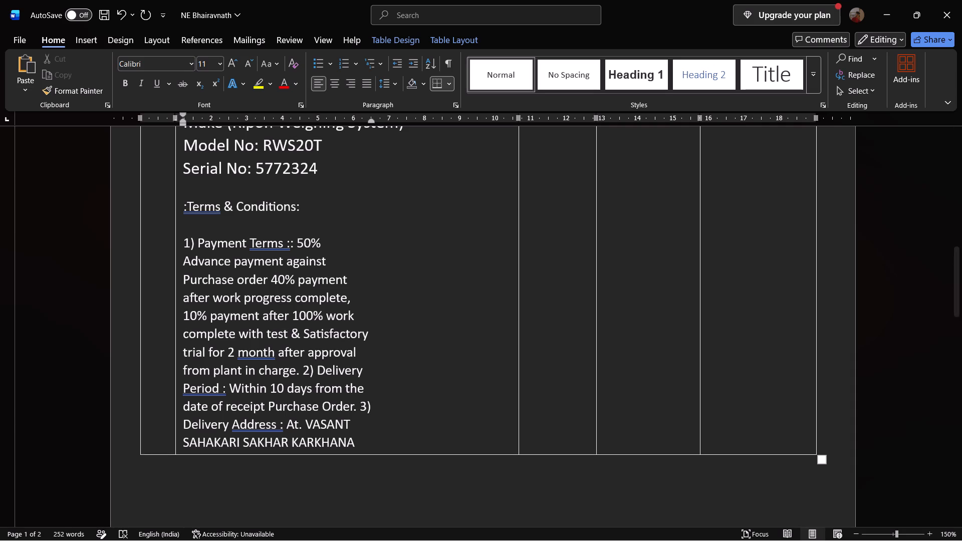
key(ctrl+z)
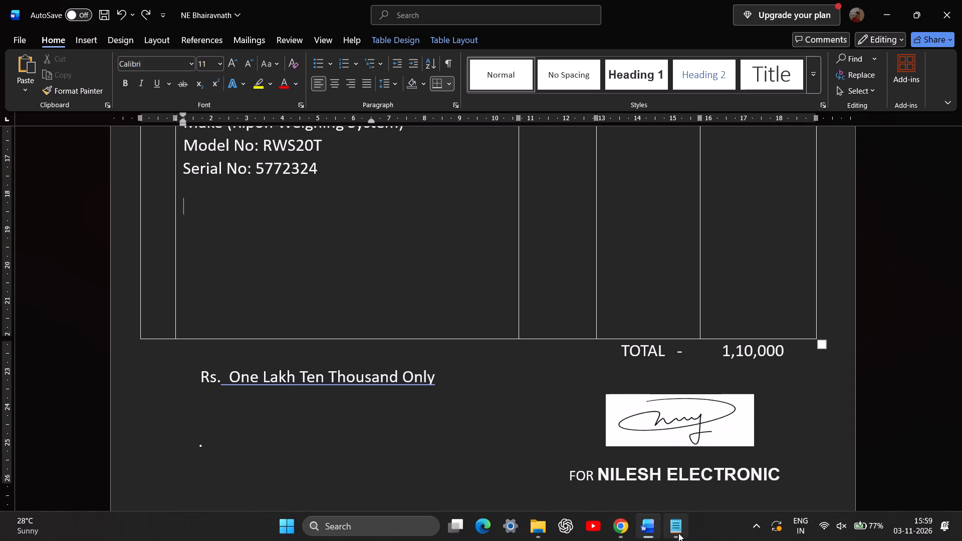
Copy only the Payment Terms clause, without its "1)" number, from Notepad into Word's description cell below "Serial No: 5772324".
click(678, 533)
scroll(530, 275, up, 1)
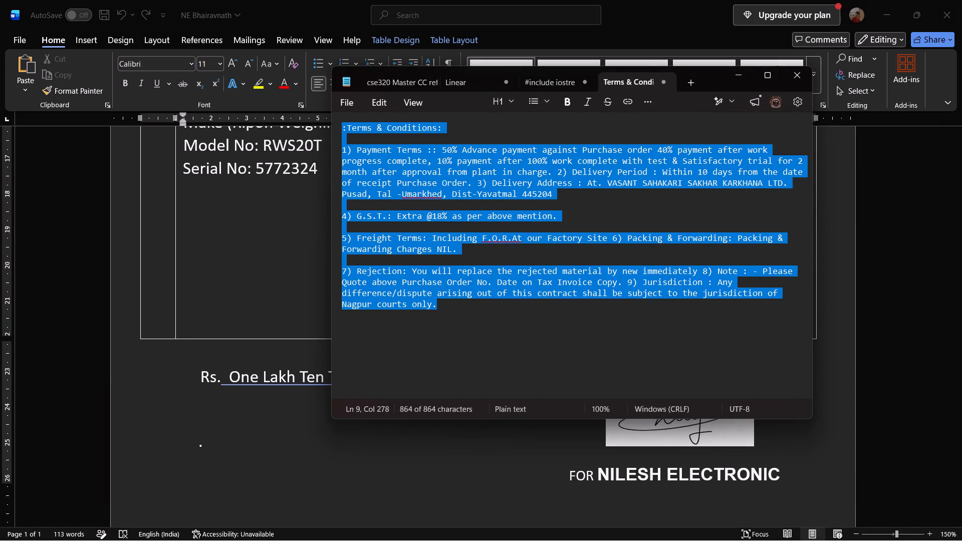
click(532, 306)
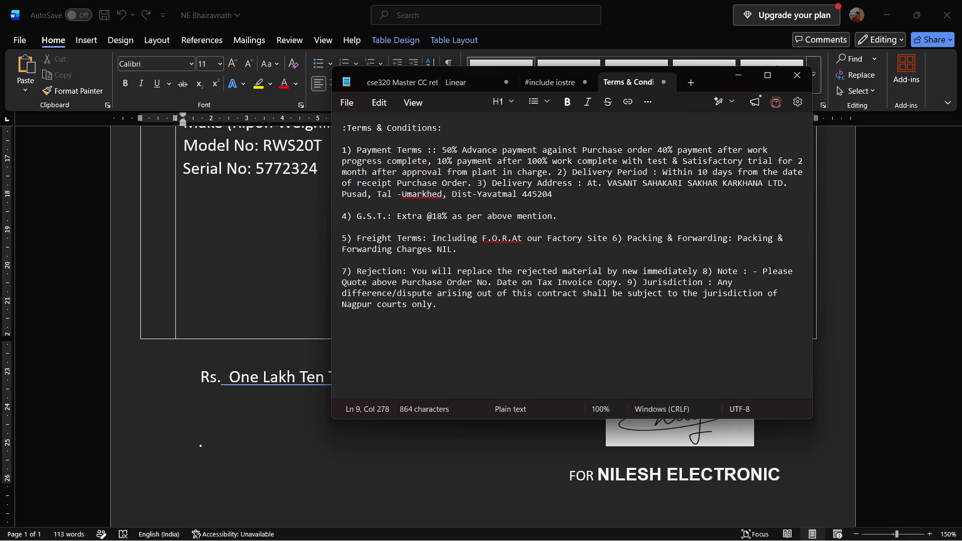
drag(354, 149, 616, 162)
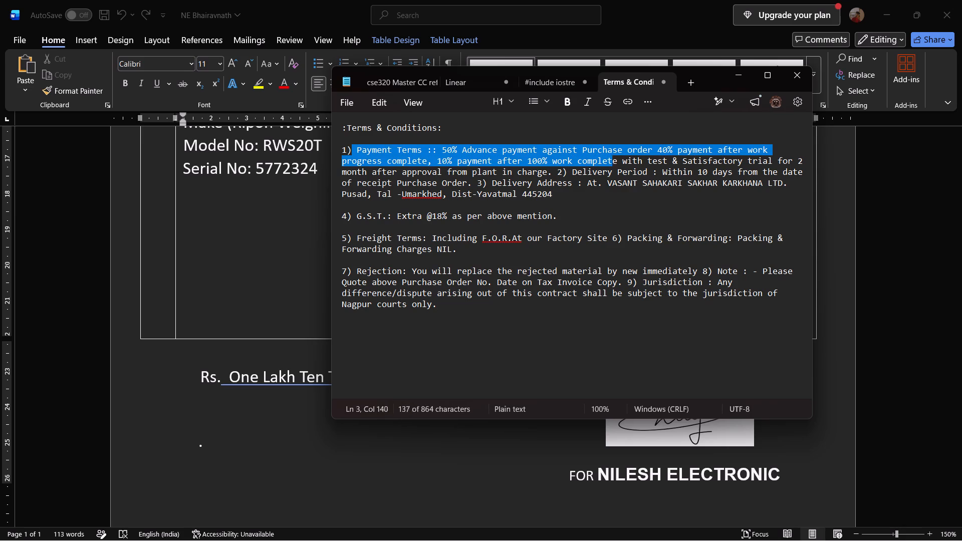
drag(616, 162, 730, 158)
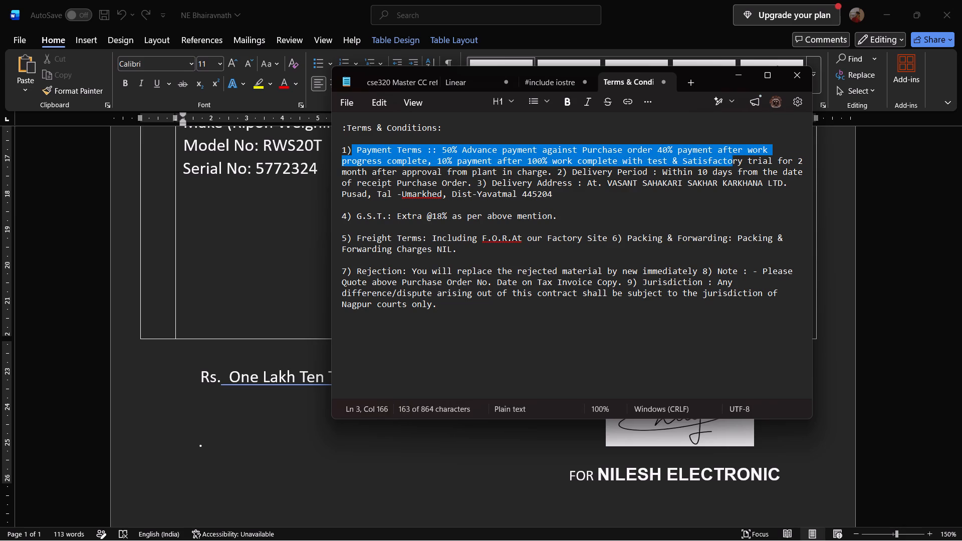
drag(730, 158, 551, 175)
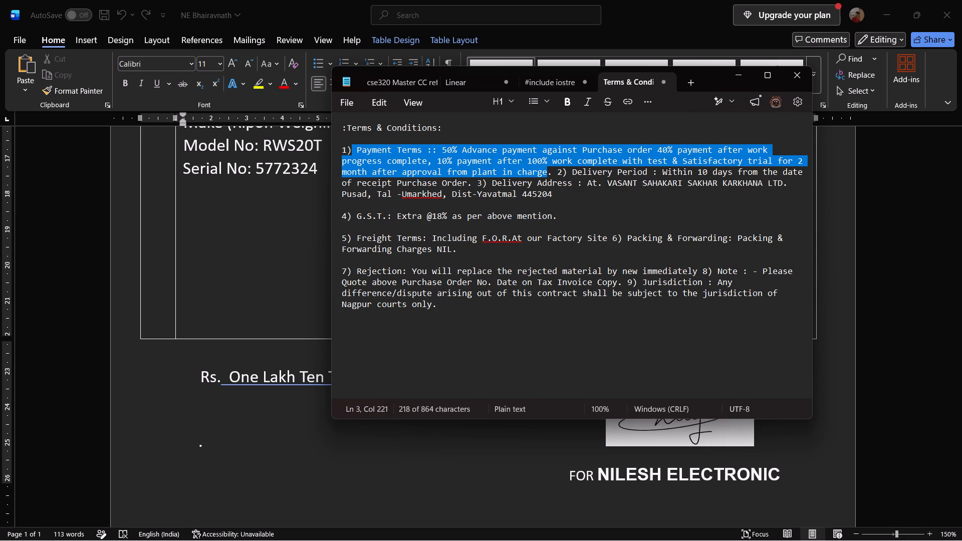
drag(551, 175, 556, 176)
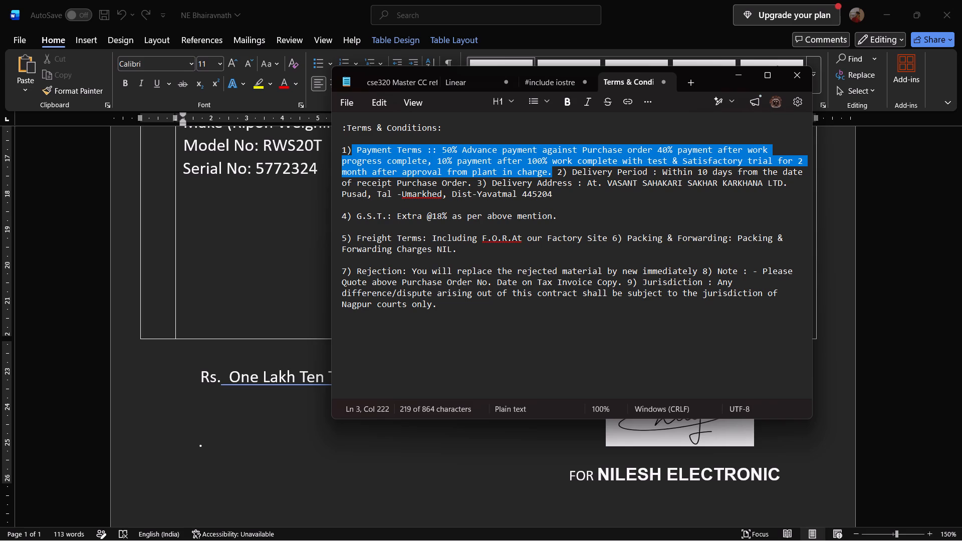
key(ctrl+c)
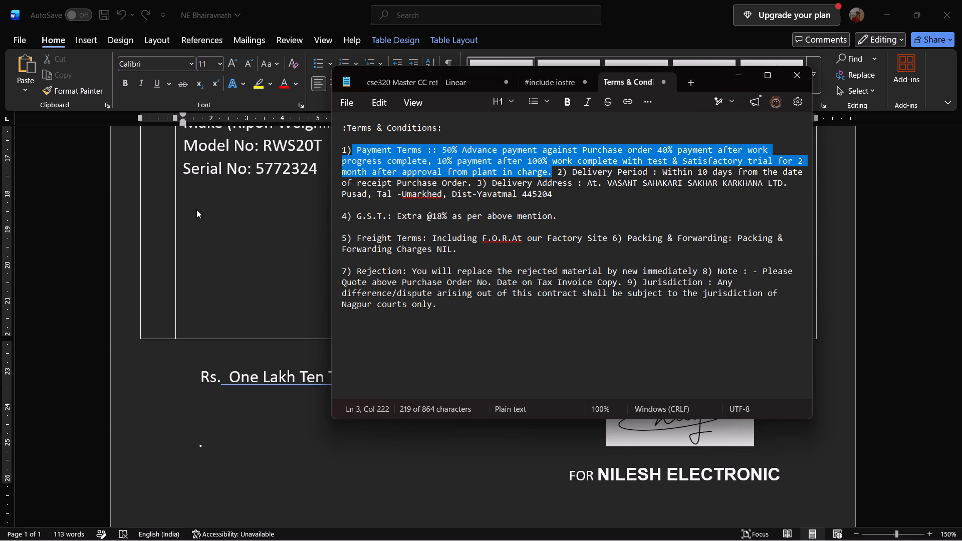
click(196, 209)
key(ctrl+v)
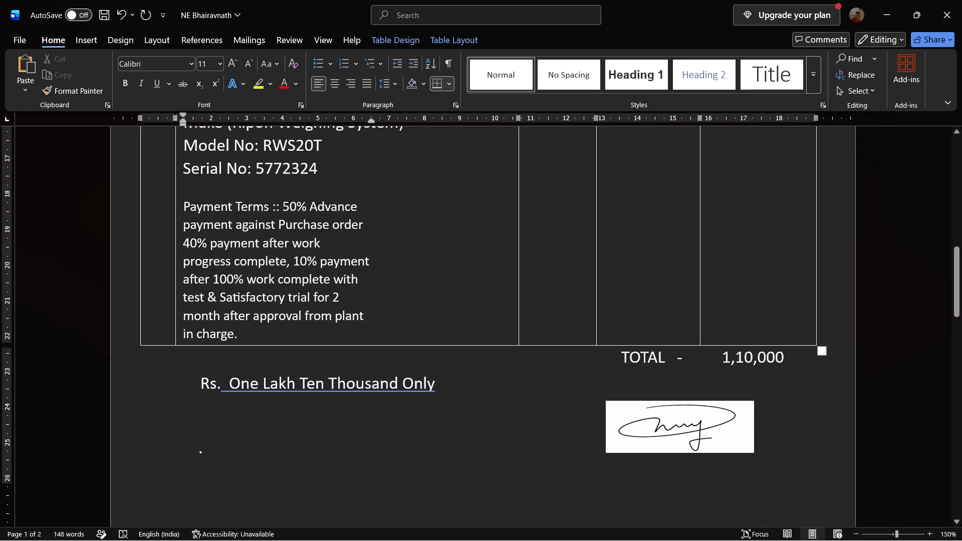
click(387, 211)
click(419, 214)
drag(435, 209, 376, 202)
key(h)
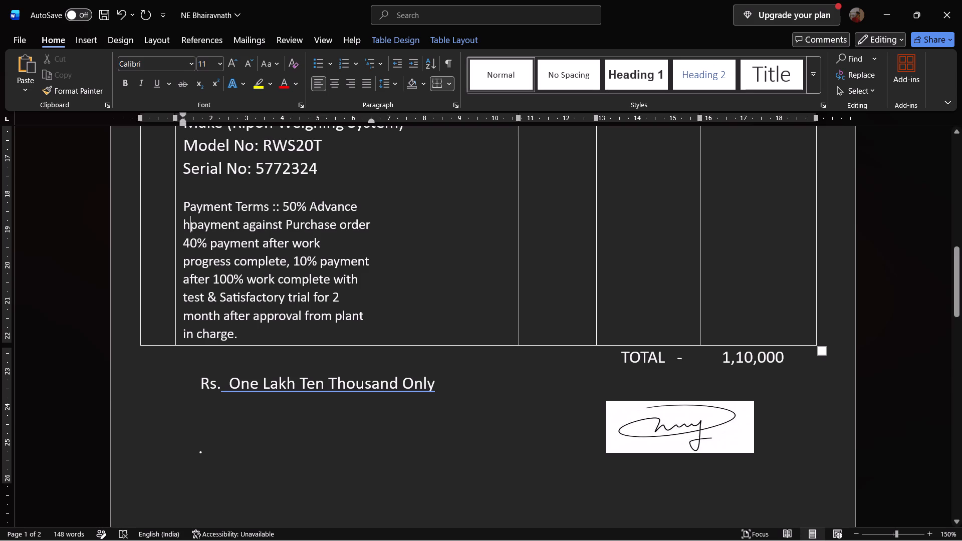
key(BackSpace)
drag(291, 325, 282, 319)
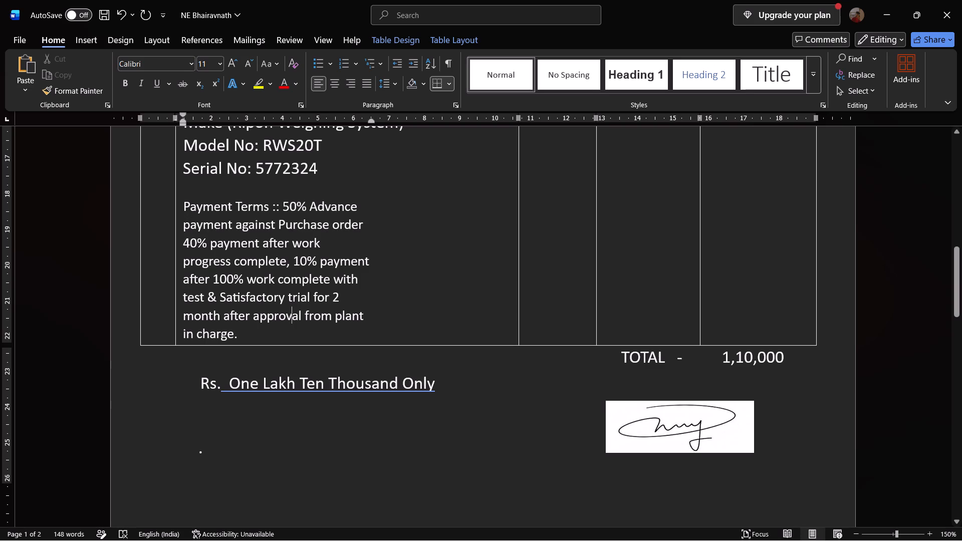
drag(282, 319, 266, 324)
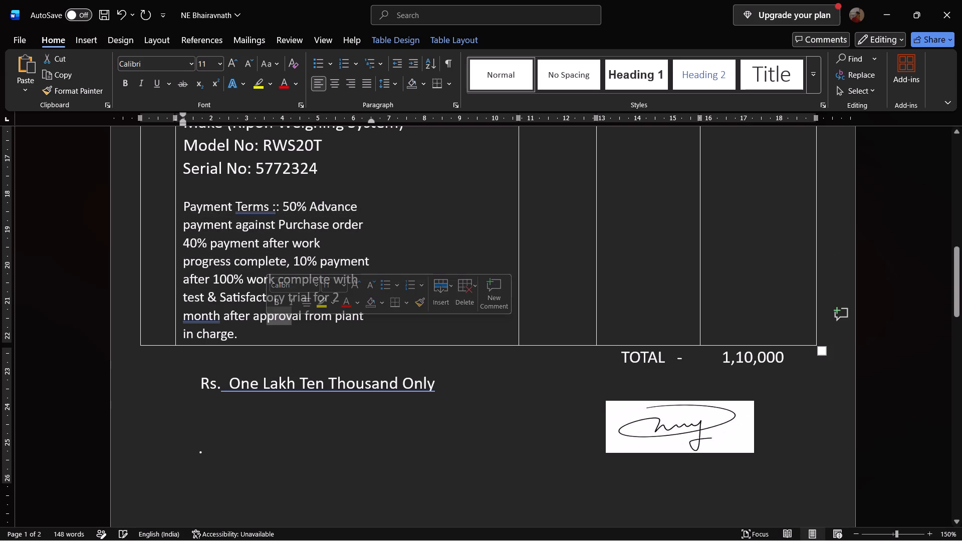
Delete the Payment Terms clause from the description cell, leaving an empty line below "Serial No: 5772324" for new text.
click(260, 343)
drag(260, 343, 185, 202)
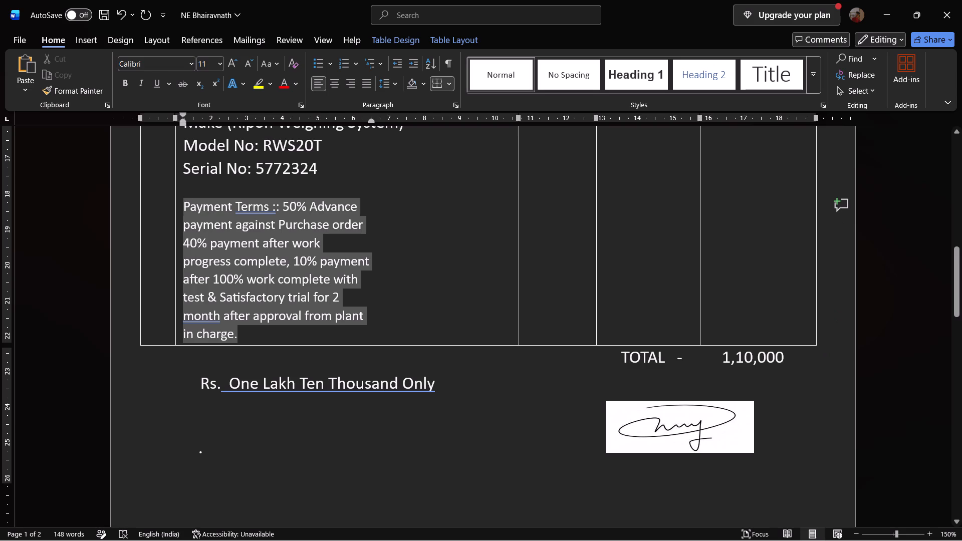
drag(185, 202, 183, 206)
key(BackSpace)
key(BackSpace)
key(BackSpace)
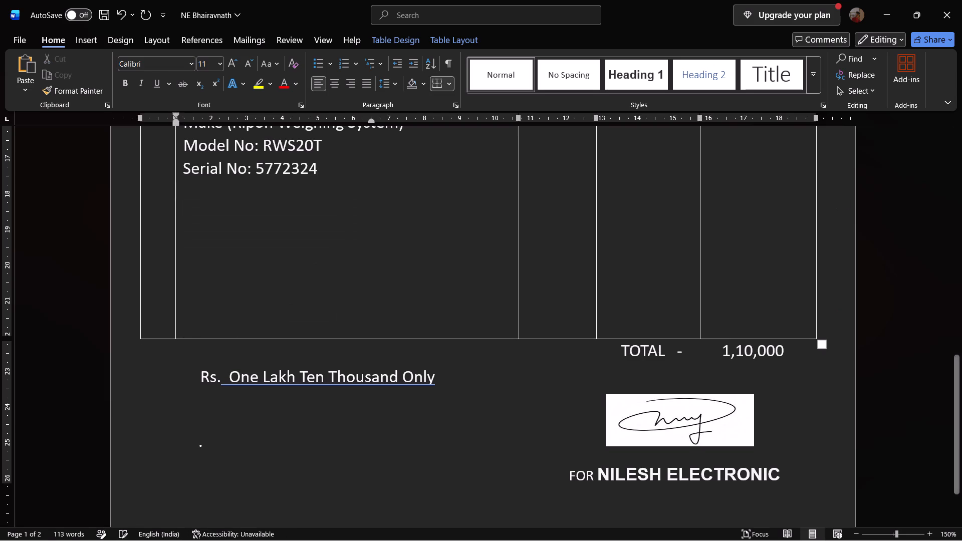
key(BackSpace)
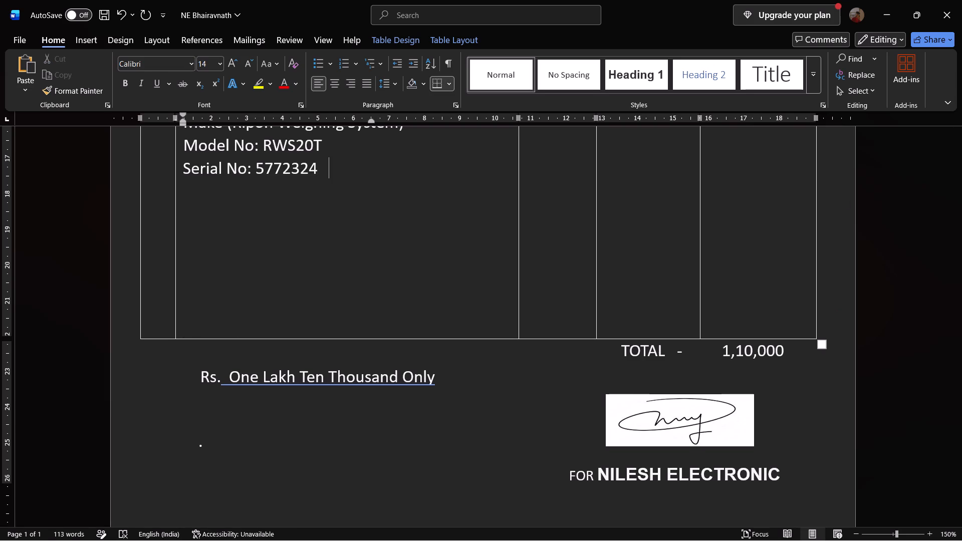
key(Return)
key(Return)
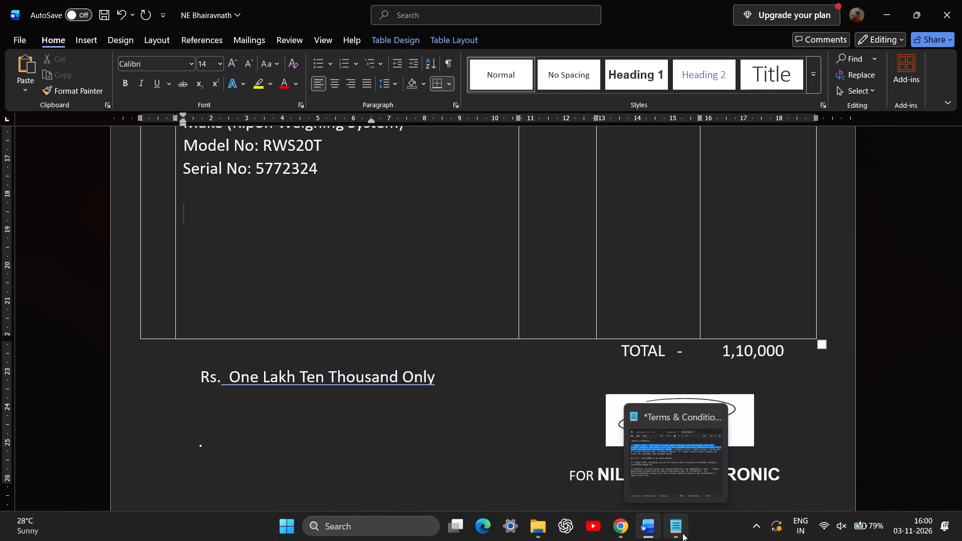
Bring up the Terms & Conditions note in Notepad and arrange it side by side with the Word quotation.
click(682, 533)
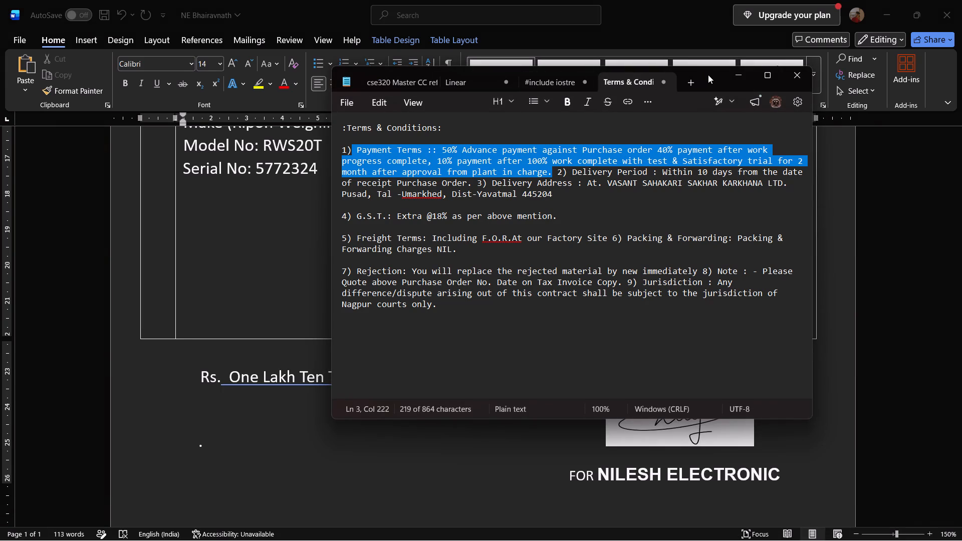
drag(708, 76, 448, 0)
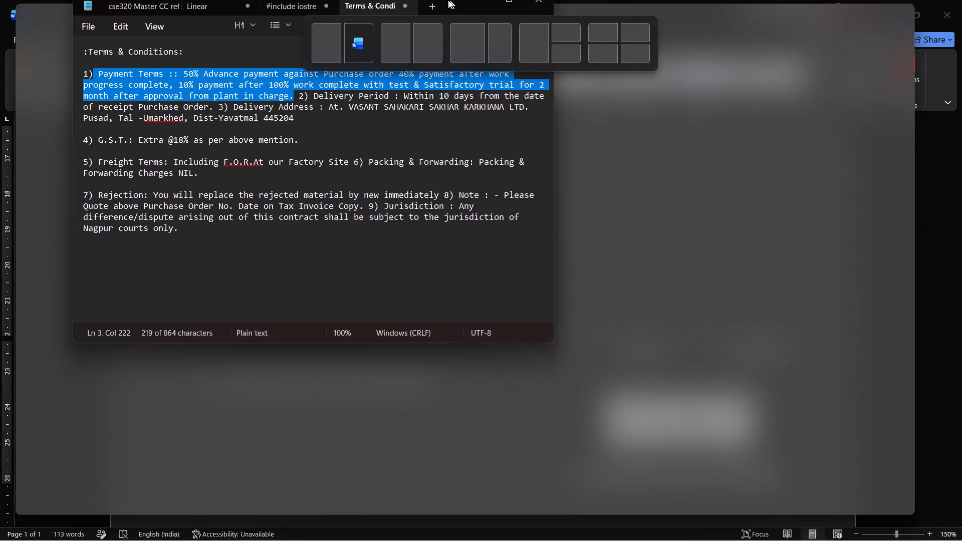
drag(448, 0, 362, 43)
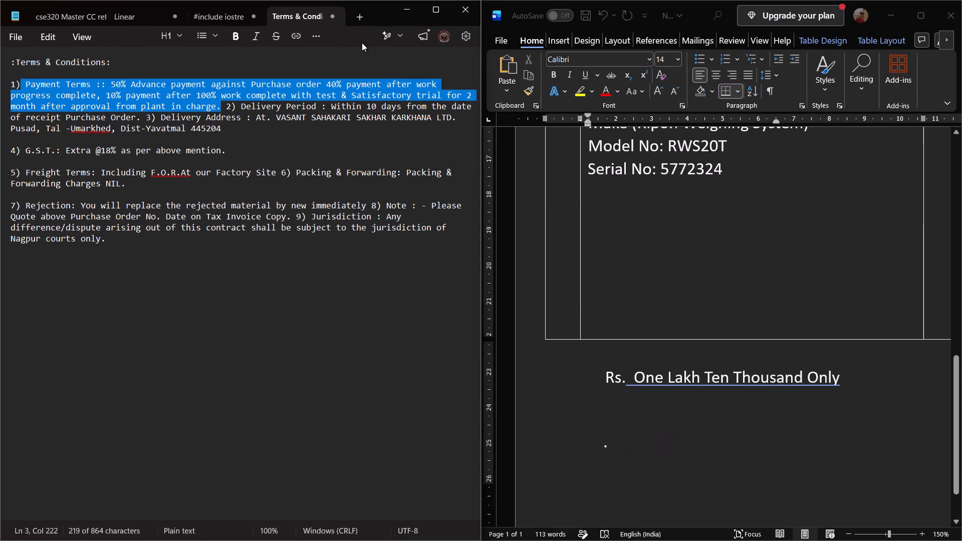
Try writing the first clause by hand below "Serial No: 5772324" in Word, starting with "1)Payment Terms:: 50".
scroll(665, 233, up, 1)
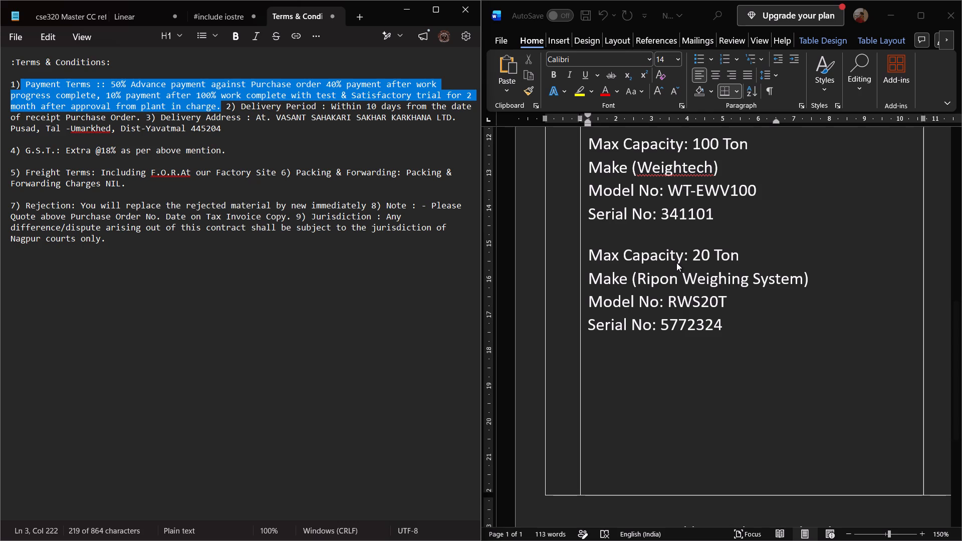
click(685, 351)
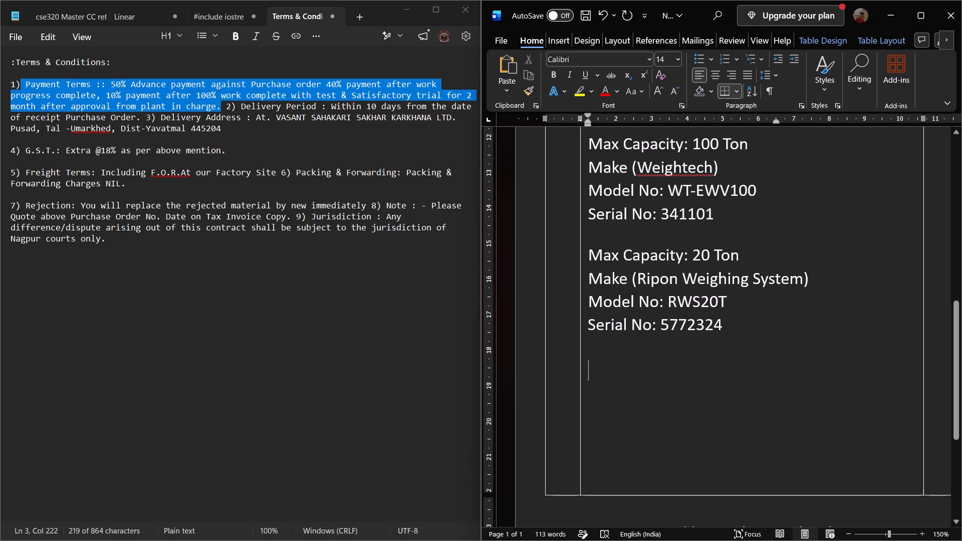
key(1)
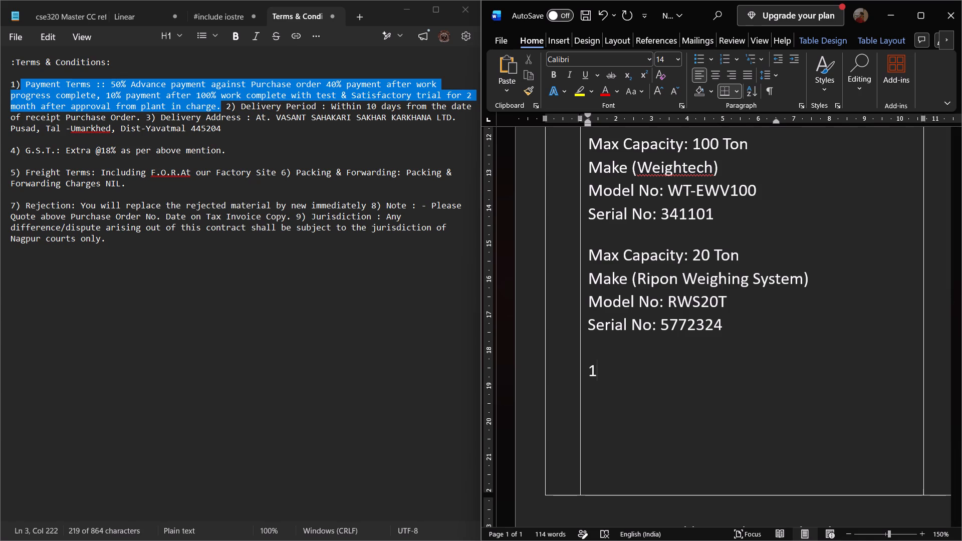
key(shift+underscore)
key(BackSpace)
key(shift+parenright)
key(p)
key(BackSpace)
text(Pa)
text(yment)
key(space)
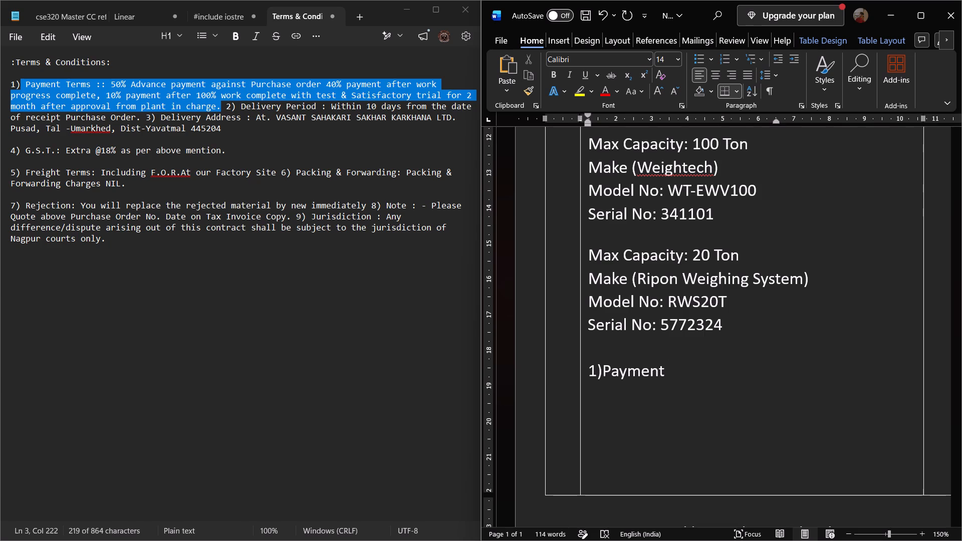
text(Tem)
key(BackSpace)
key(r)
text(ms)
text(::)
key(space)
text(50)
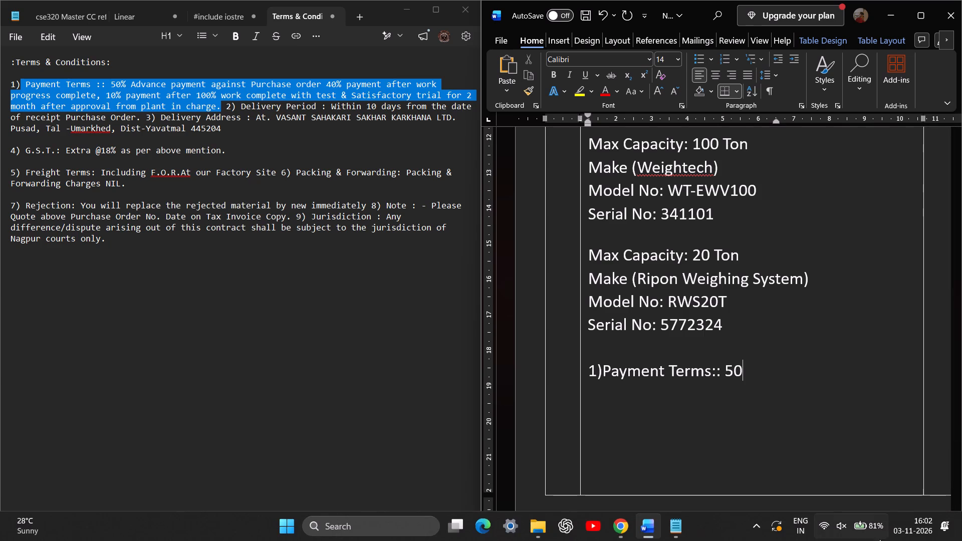
Turn on the computer's Bluetooth and return to the Word quotation.
click(843, 539)
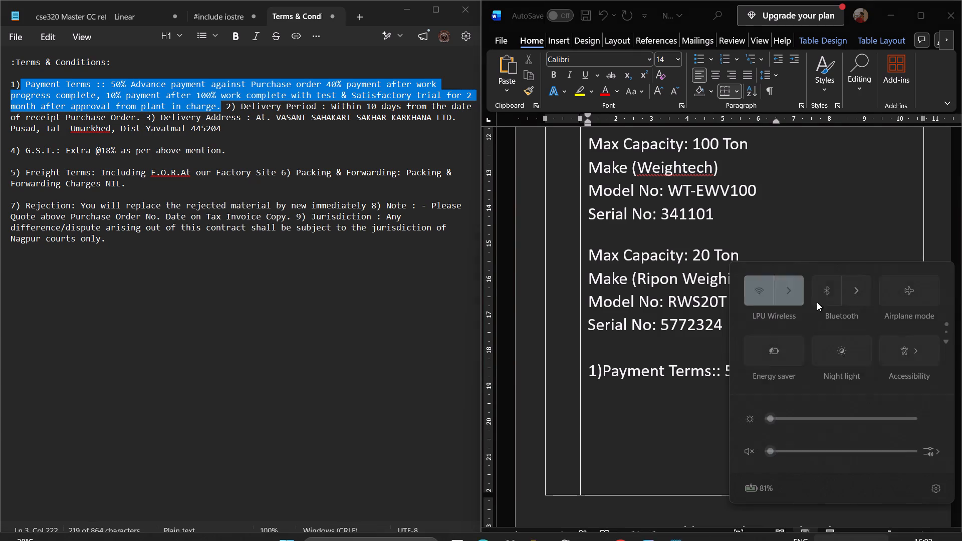
click(826, 292)
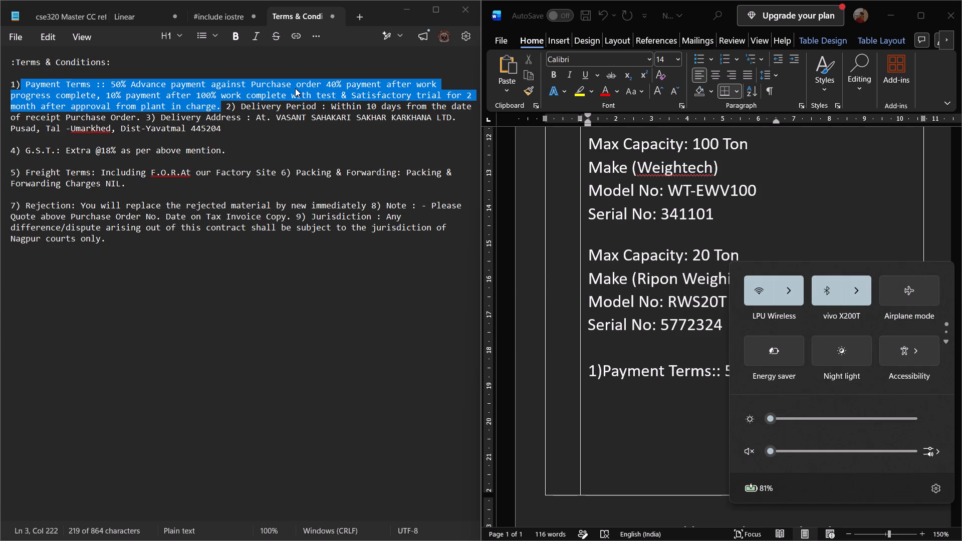
key(ctrl+c)
click(638, 406)
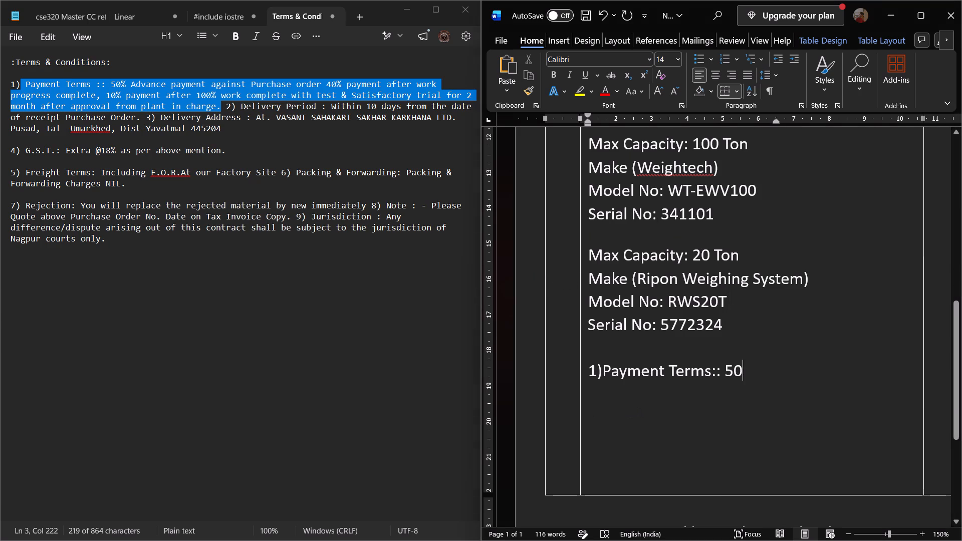
Delete the hand-written "1)Payment Terms:: 50" text below "Serial No: 5772324" in the description cell.
drag(753, 374, 594, 387)
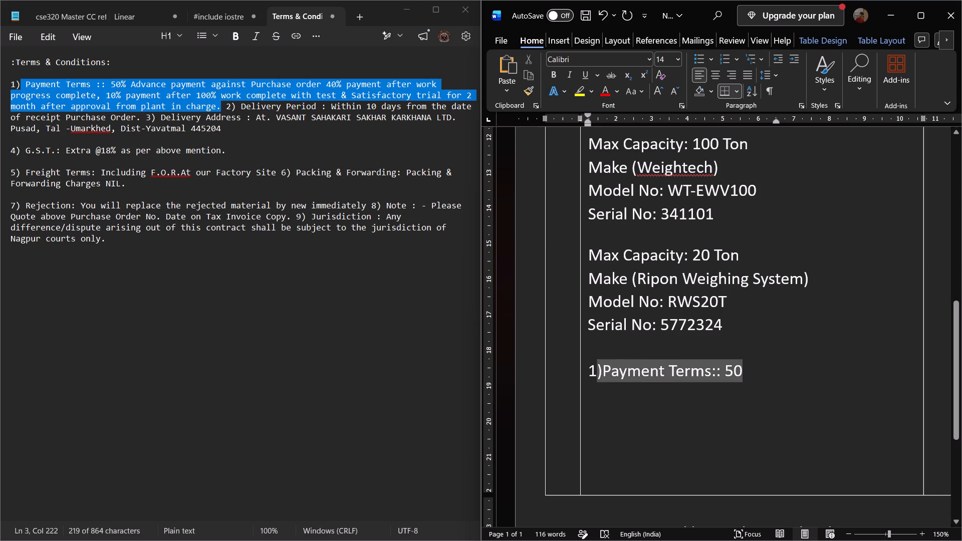
drag(594, 387, 591, 387)
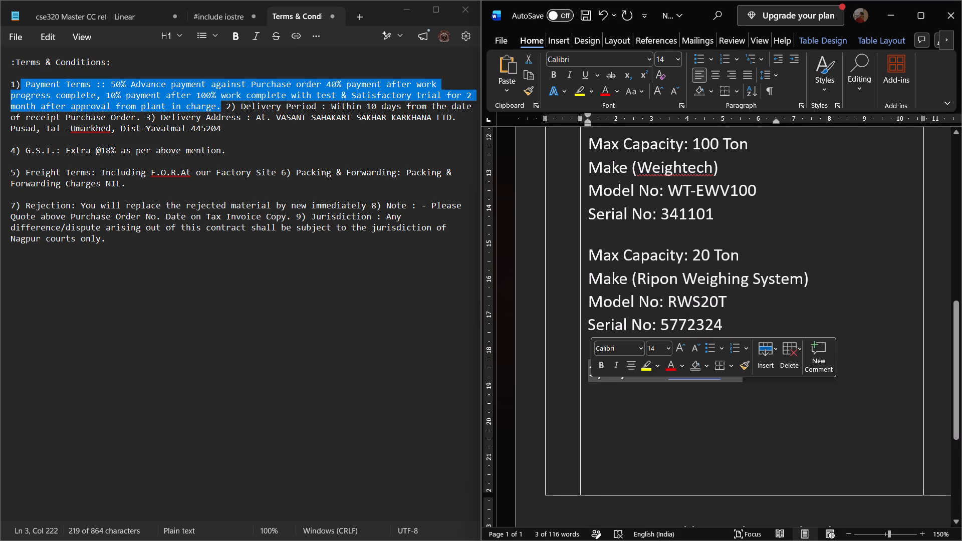
key(BackSpace)
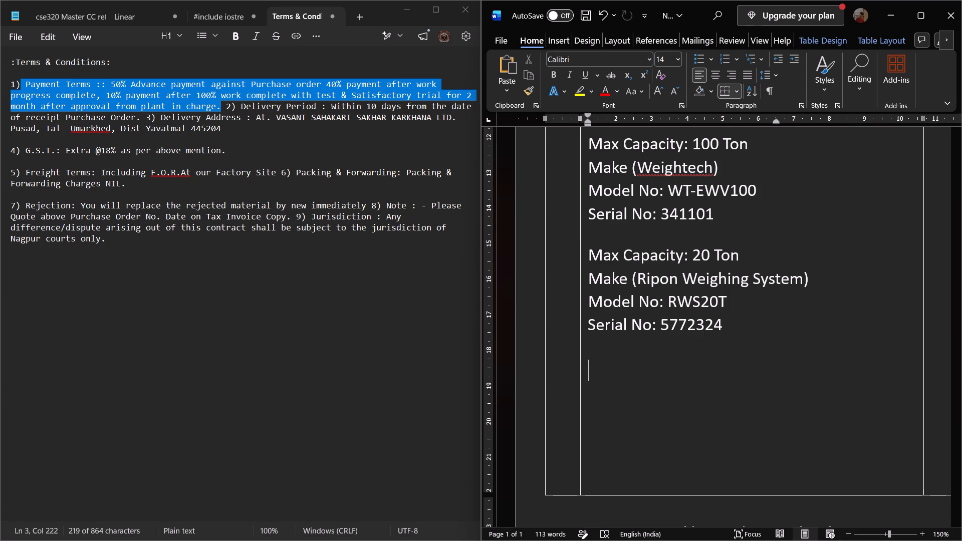
Enter the full ":Terms & Conditions:" text from Notepad, clauses 1 to 9, in Word's description cell below "Serial No: 5772324".
text(:Terms & Conditions:)
key(Return)
key(Return)
text(1) Payment Terms :: 50% Advance payment against Purchase order 40% payment after work progress complete, 10% payment after 100% work complete with test & Satisfactory trial for 2 month after approval)
key(space)
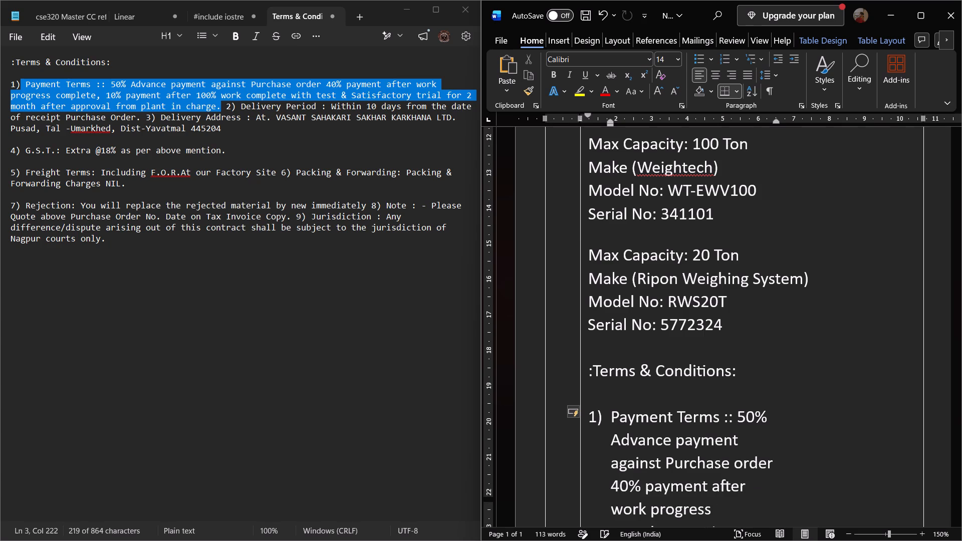
key(Return)
key(Return)
text(4) G.S.T.: Extra @18% as per above mention.)
key(Return)
key(Return)
text(5) Freight Terms: Including F.O.R.At our Factory Site 6) Packing & Forwarding: Packing & Forwarding Charges NIL.)
key(Return)
key(Return)
text(7) Rejection: You will replace the rejected material by new immediately 8) Note : - Please Quote above Purchase Order No.)
key(space)
text(Date on Tax Invoice Copy. 9) Jurisdiction : Any difference/dispute arising out)
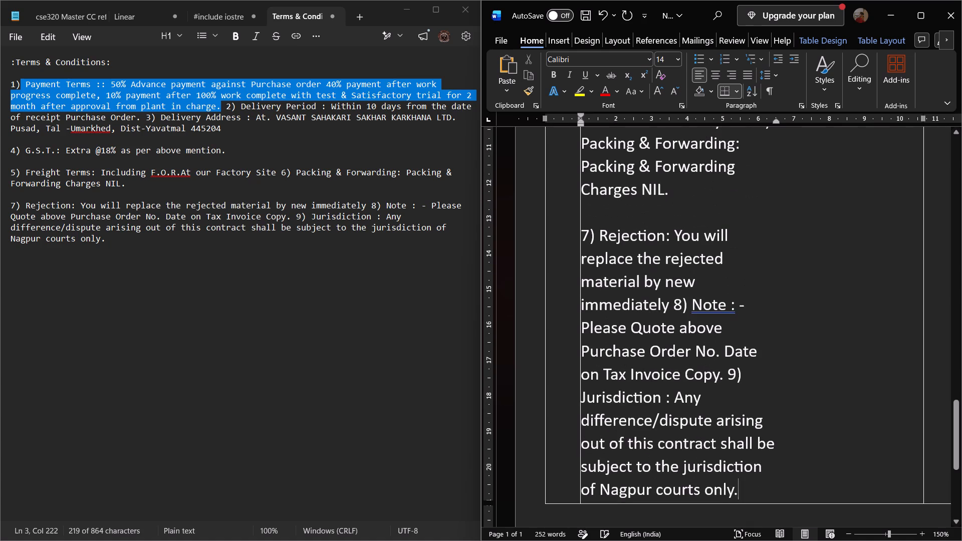
Select the entire Terms & Conditions text across both pages, from its heading to "Nagpur courts only.", and open the options for it.
ctrl+scroll(591, 387, down, 5)
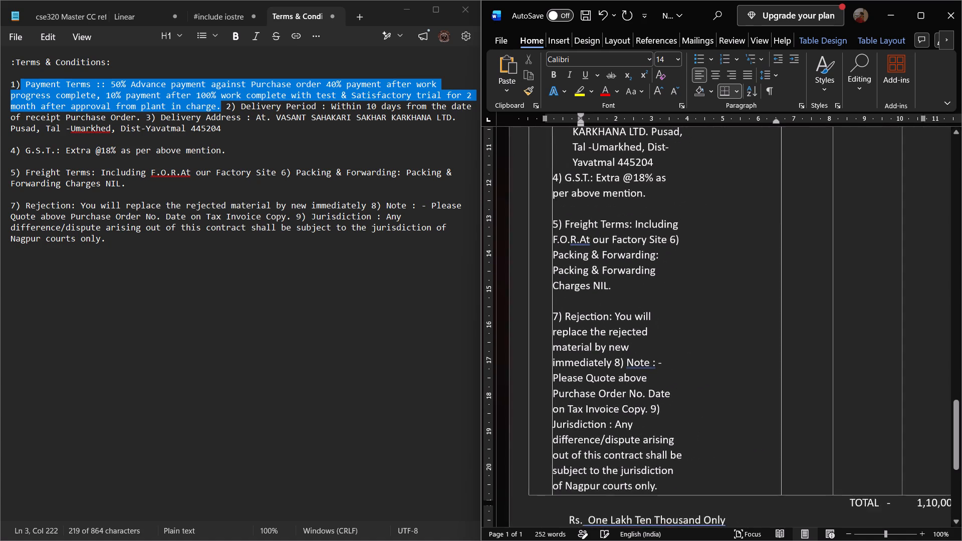
ctrl+scroll(591, 387, down, 6)
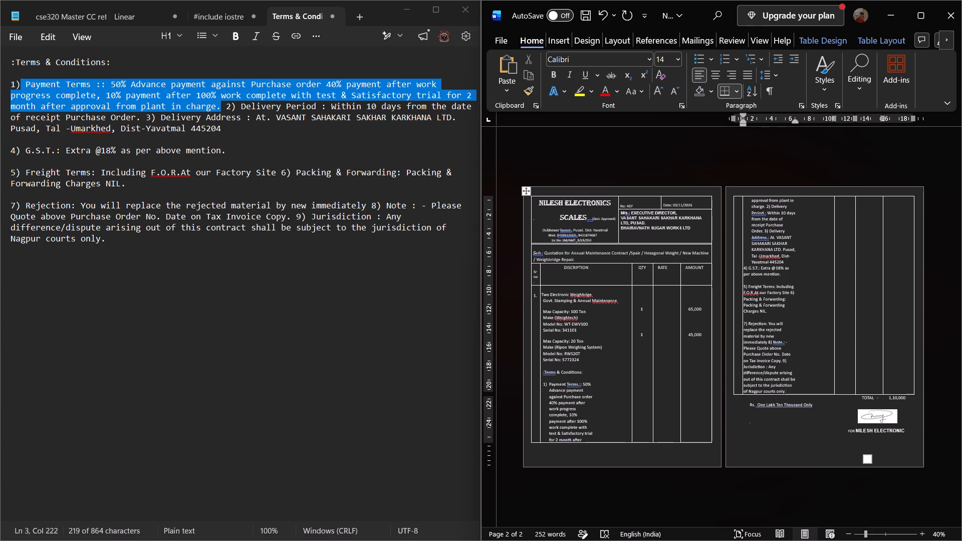
drag(544, 373, 755, 364)
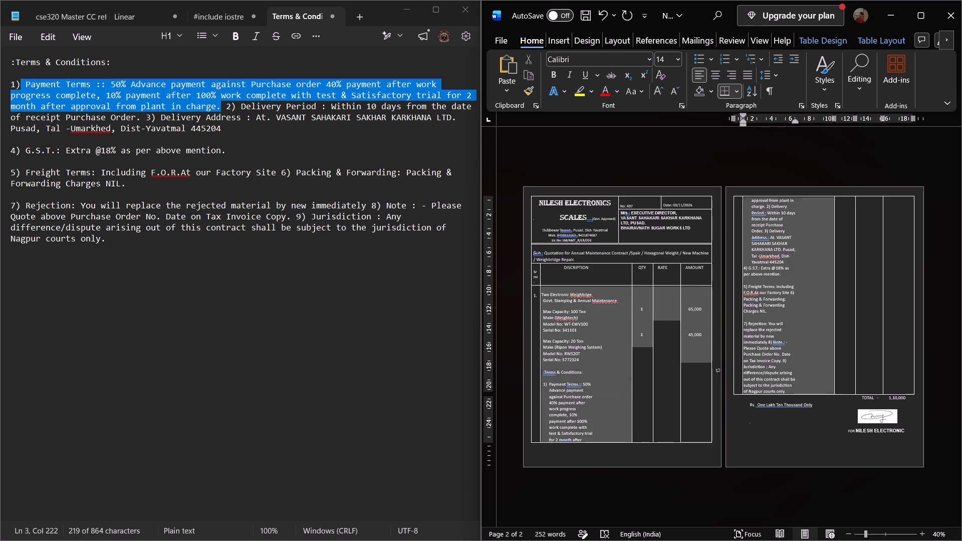
drag(755, 364, 784, 405)
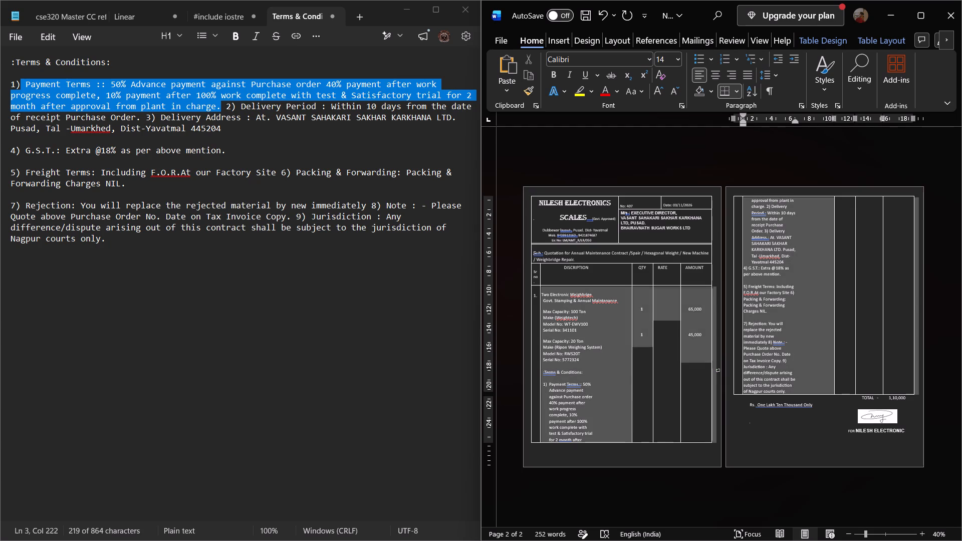
drag(784, 405, 784, 389)
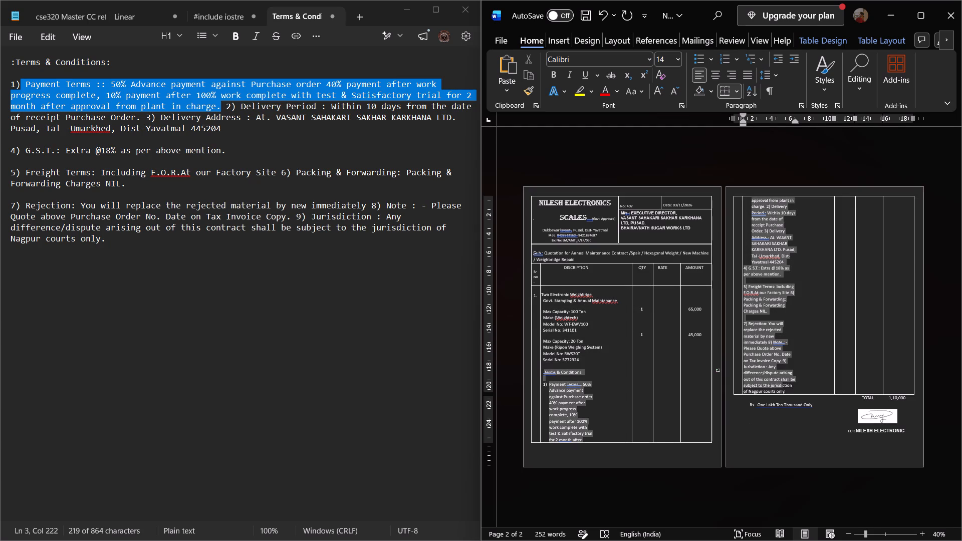
drag(784, 389, 784, 390)
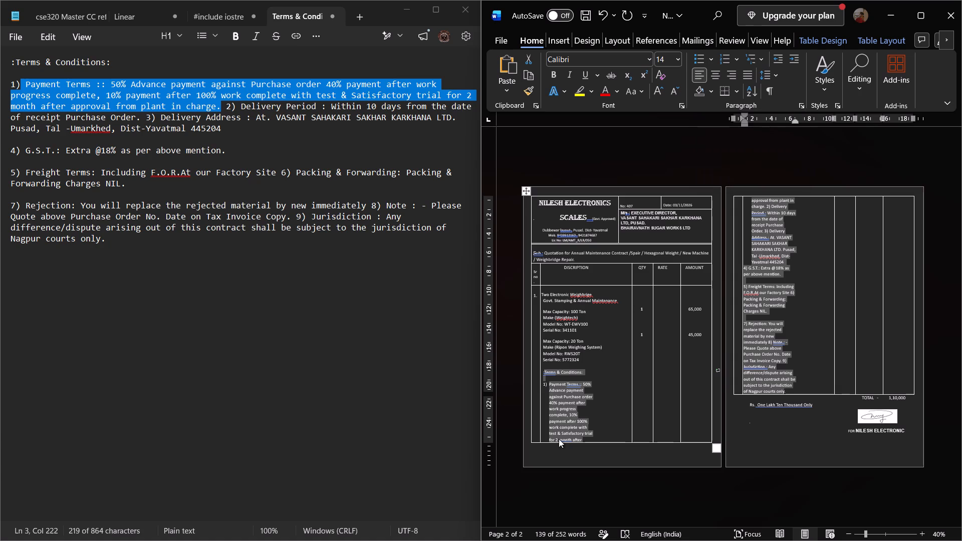
right_click(575, 403)
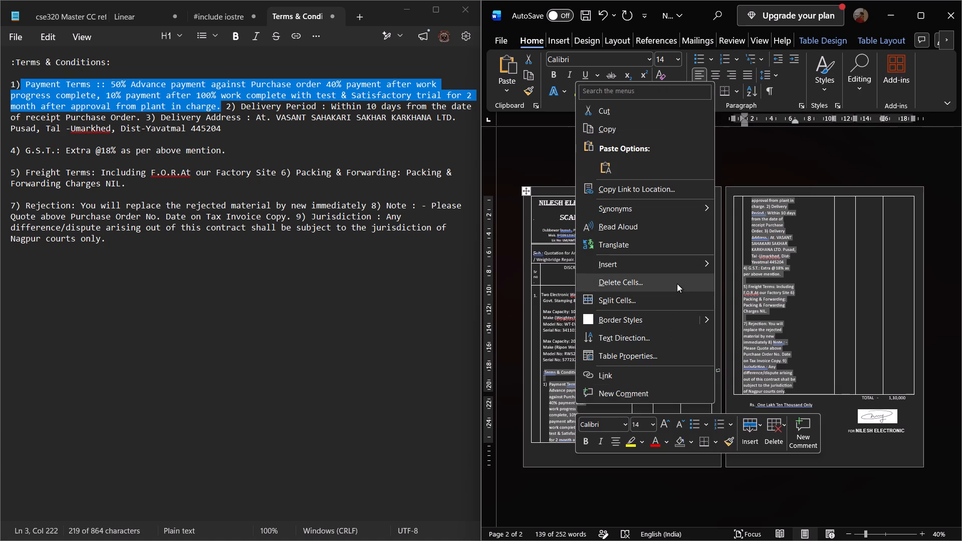
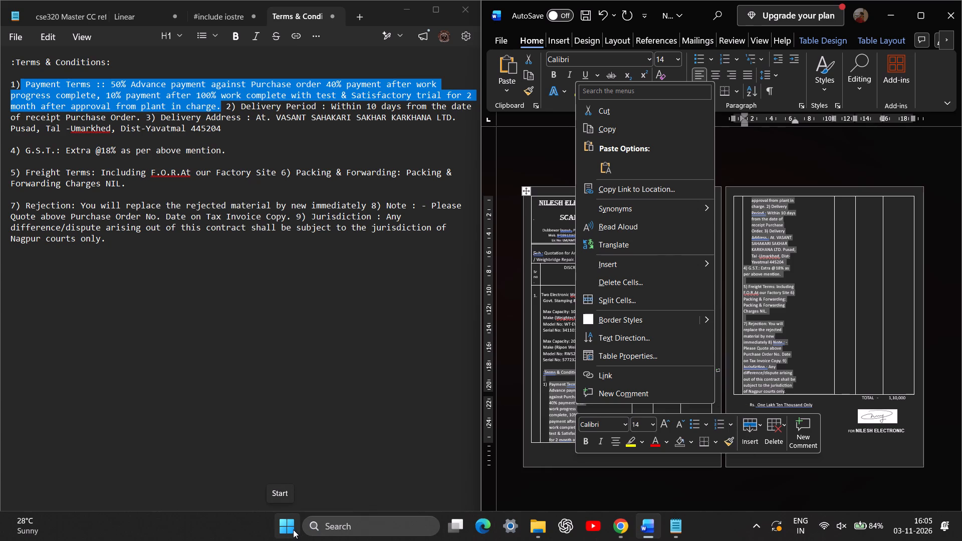
Switch to File Explorer and look through Documents, including the "Nilesh Electronic quotation" folder, for an earlier quotation file.
click(541, 530)
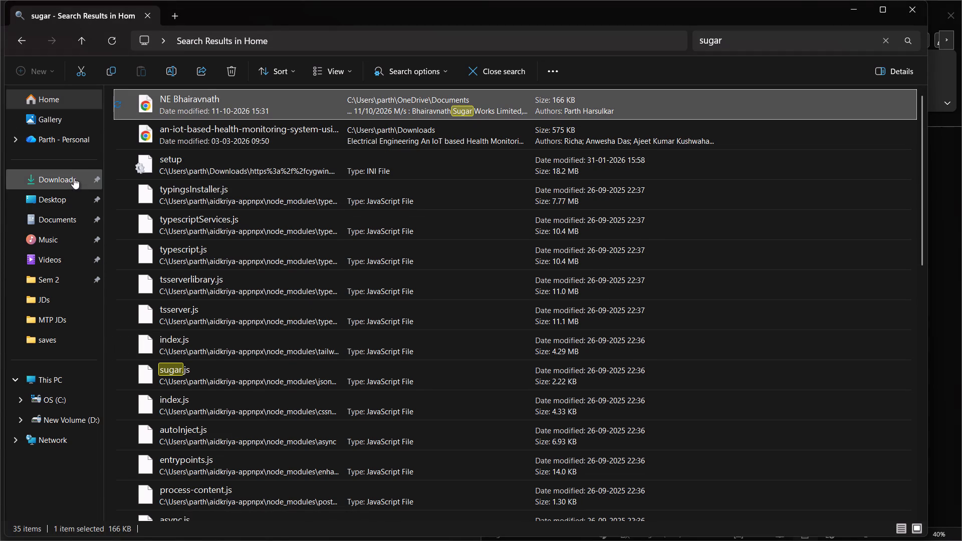
click(86, 215)
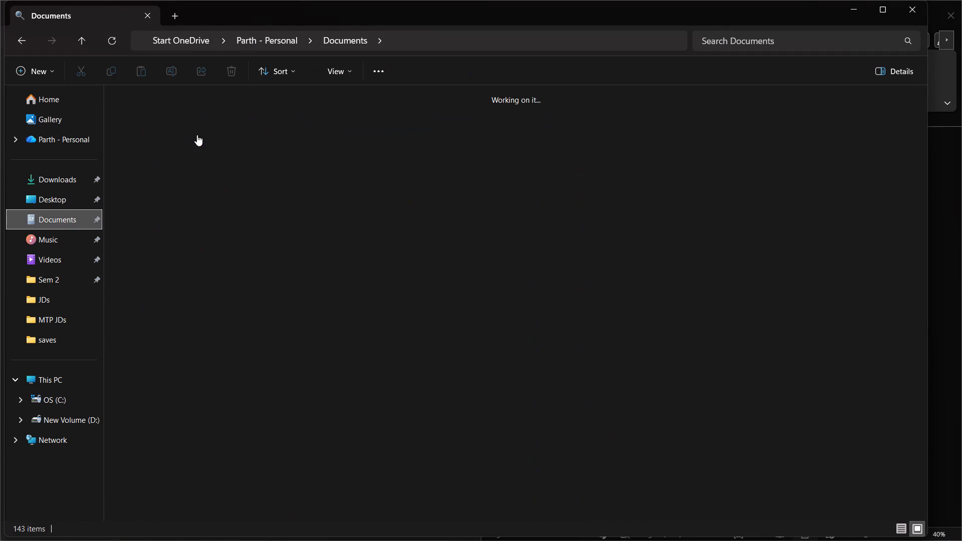
double_click(360, 238)
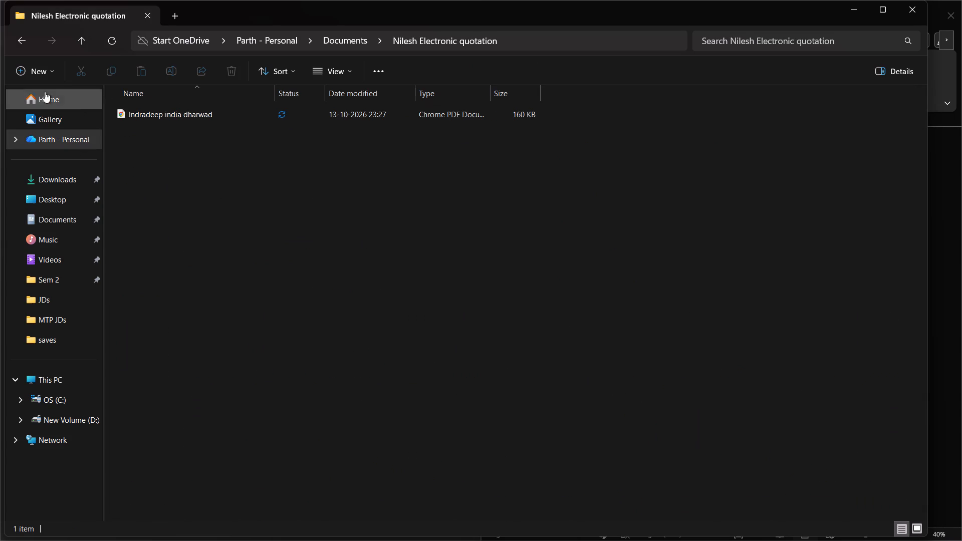
click(26, 37)
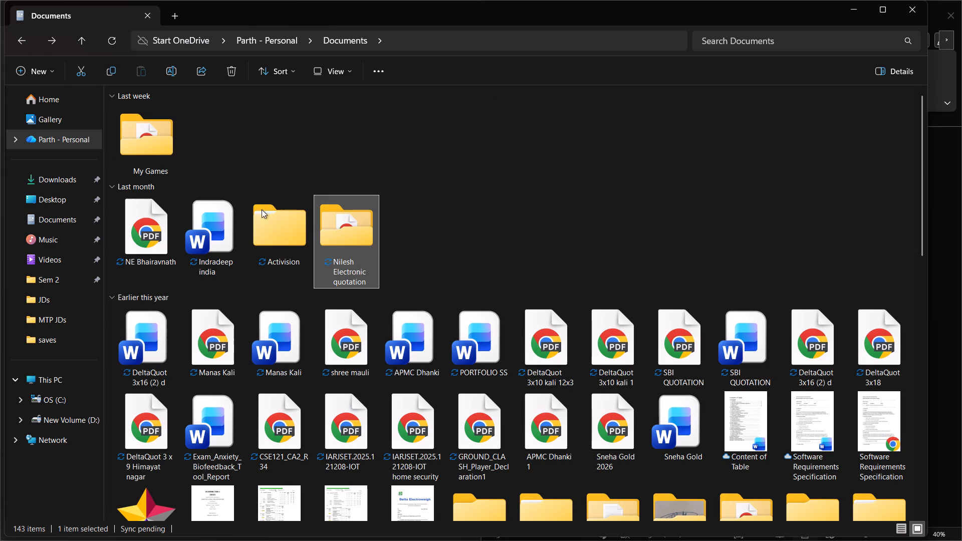